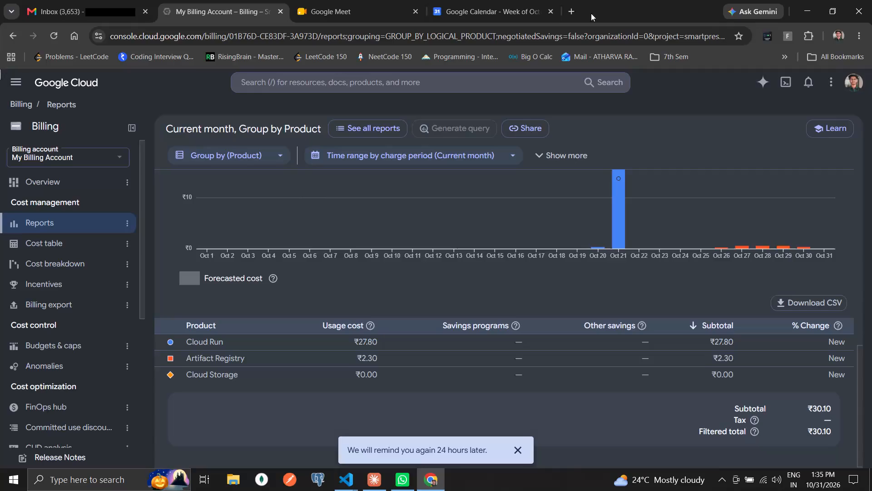
Open a new browser tab and begin entering a web address that starts with "s".
left_click(565, 10)
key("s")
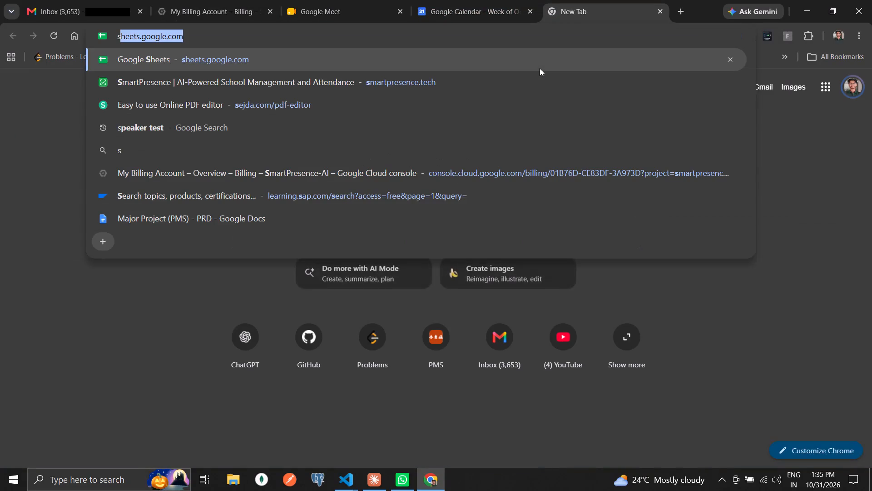
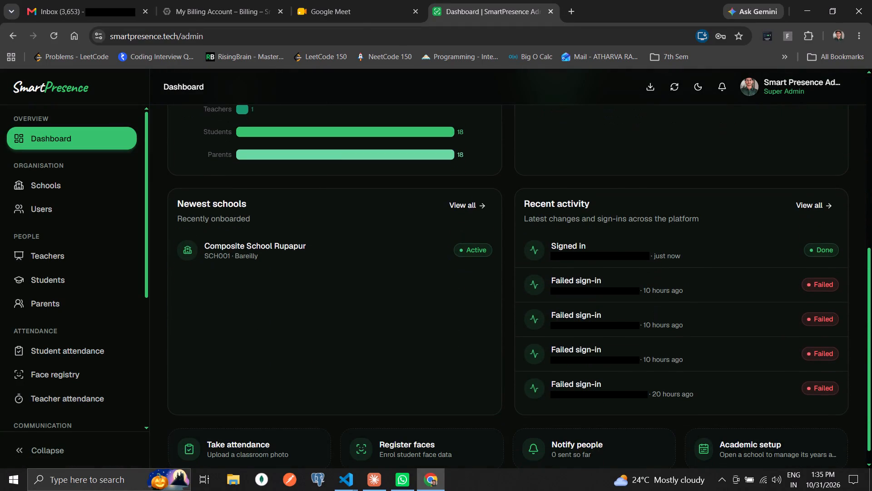
Examine the bottom of the SmartPresence admin dashboard, including newest schools, recent activity and the shortcuts below them.
scroll(647, 366, "down", 1)
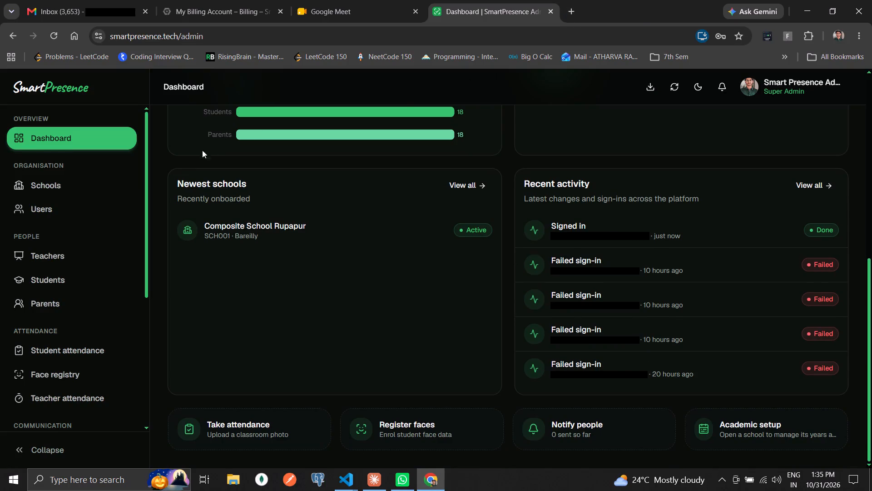
Look through the Schools, Users, Teachers, Students, Parents and Student attendance sections of the admin site.
left_click(46, 186)
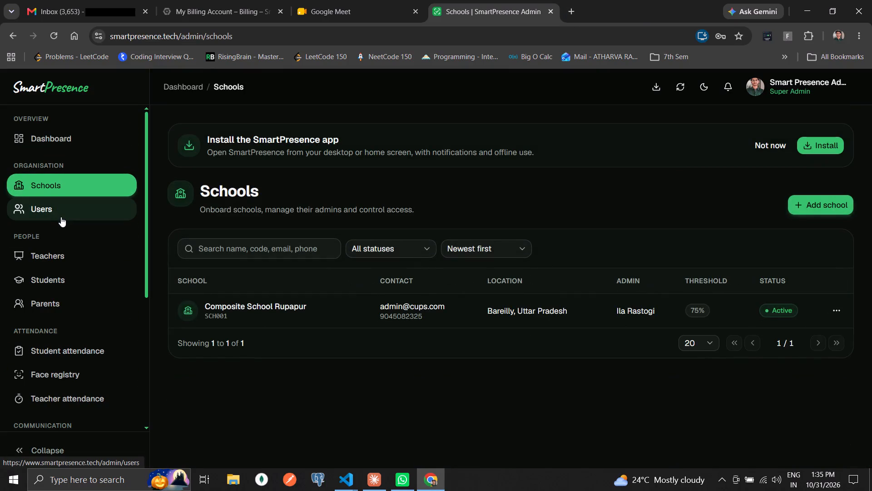
left_click(61, 217)
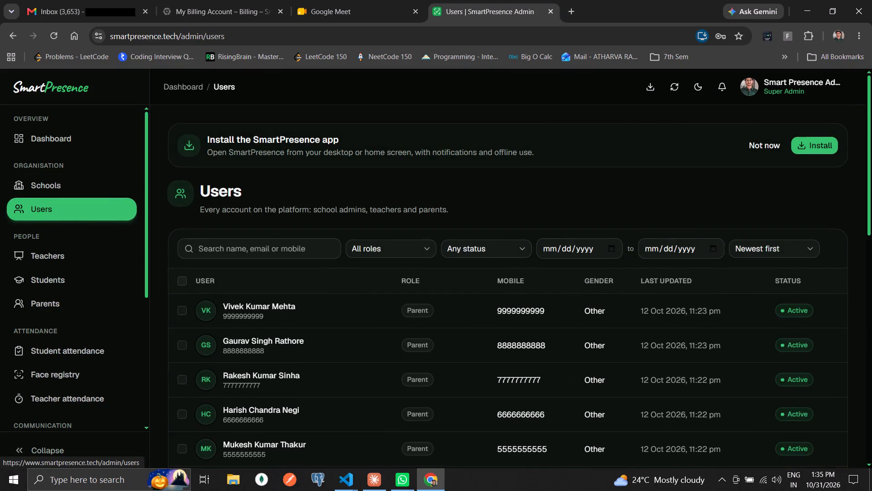
scroll(388, 213, "down", 7)
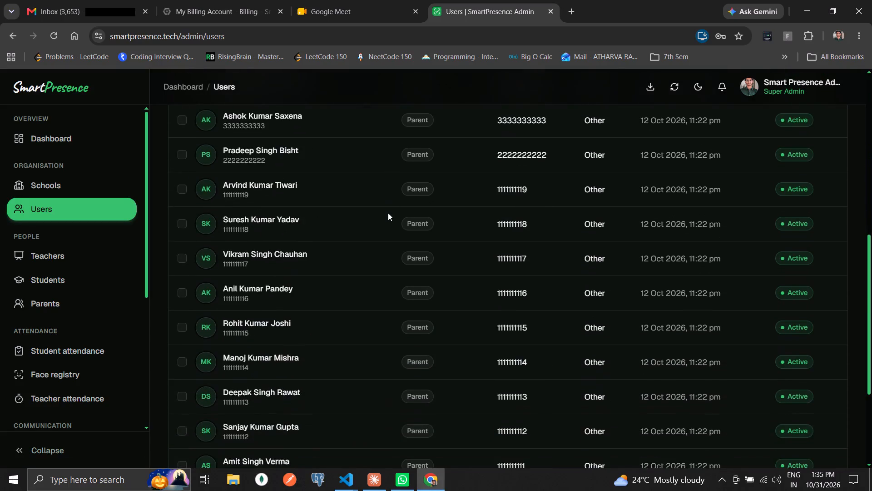
scroll(388, 213, "down", 12)
left_click(25, 256)
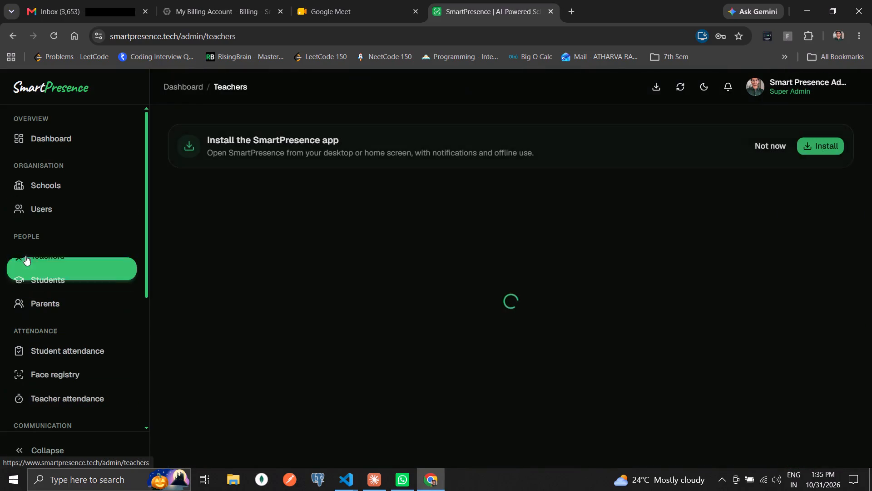
left_click(58, 289)
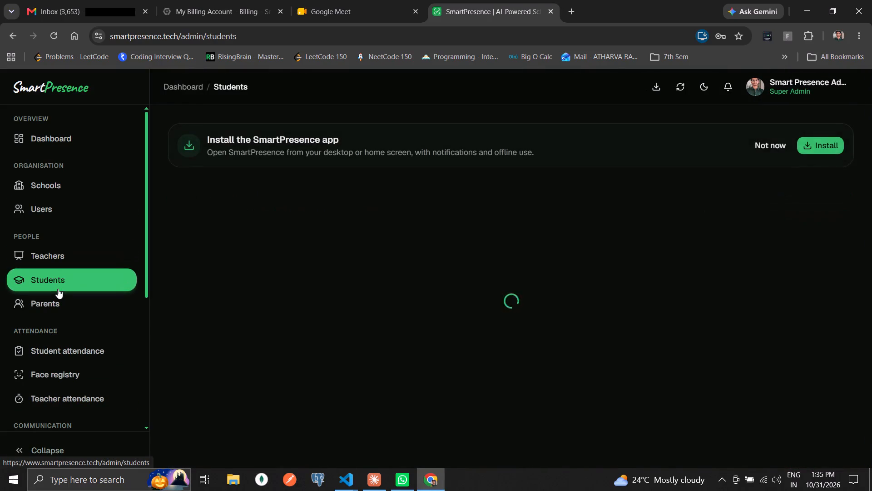
left_click(58, 301)
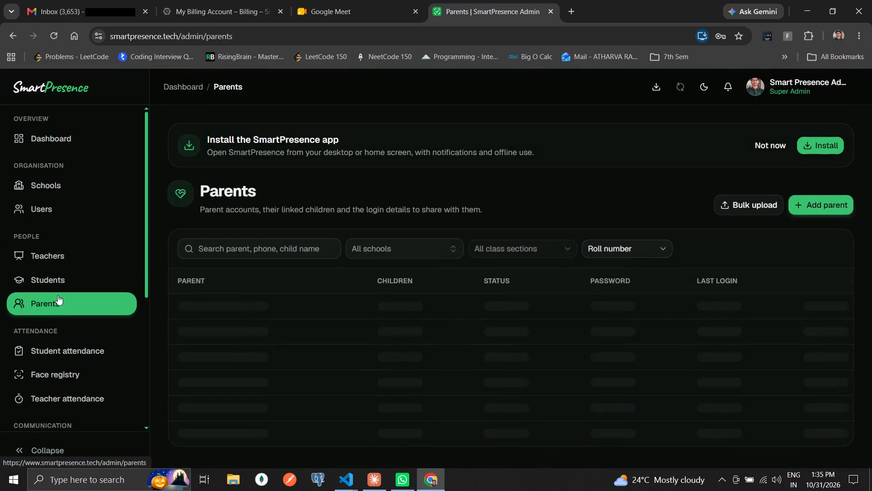
left_click(64, 338)
left_click(65, 345)
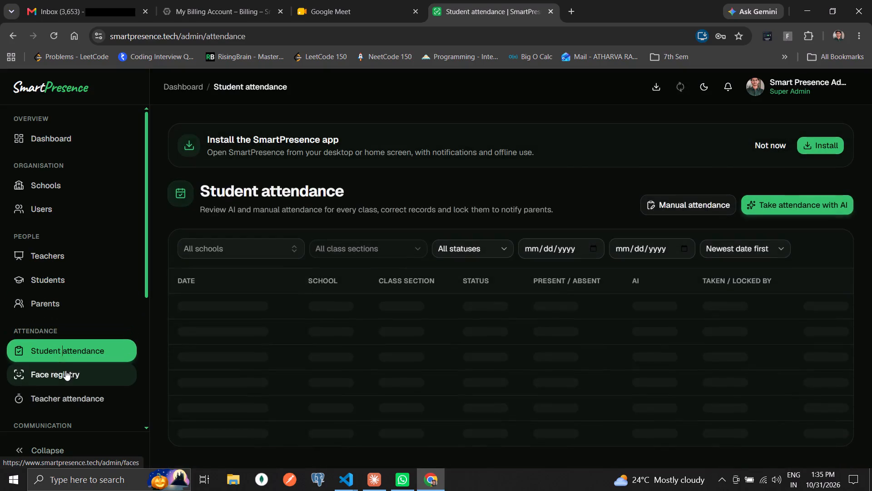
Switch to the desktop, refresh it and open the CUPS 8th folder to view its files.
left_click(871, 490)
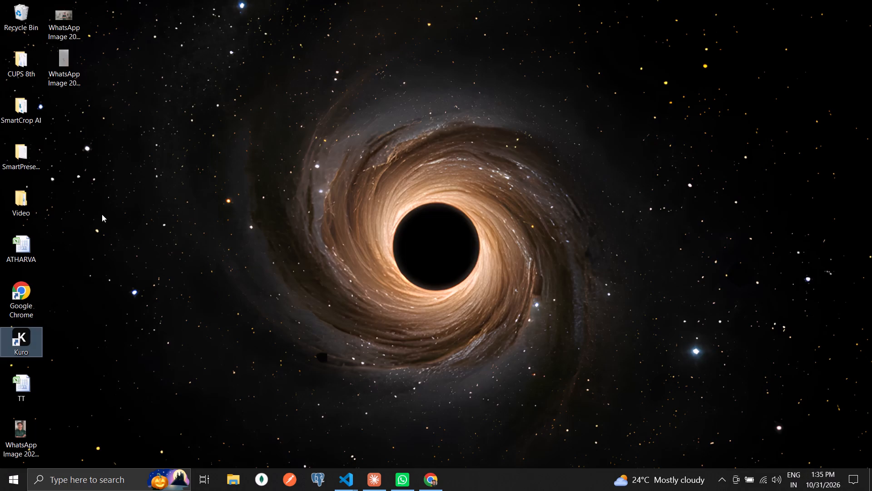
double_click(105, 132)
right_click(105, 132)
left_click(107, 160)
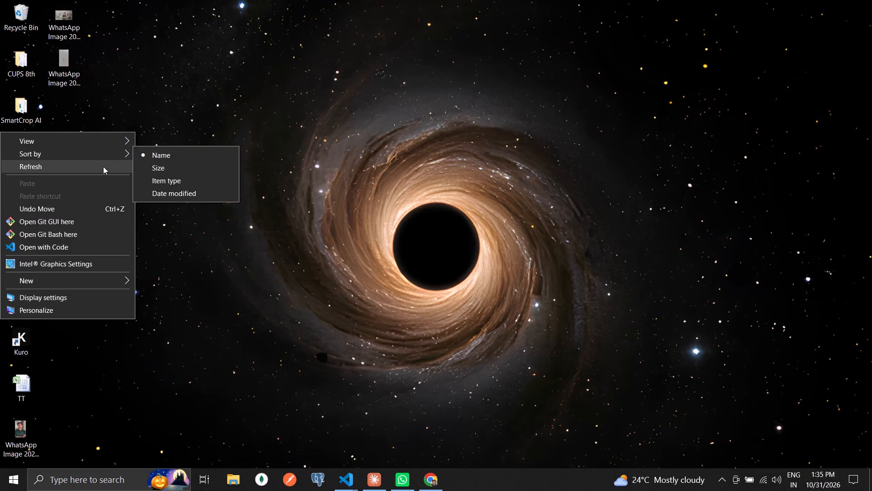
left_click(103, 166)
double_click(10, 67)
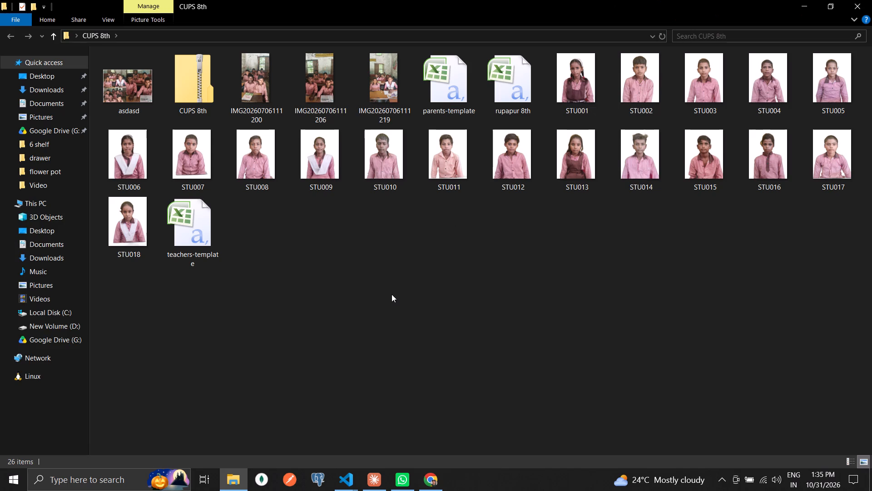
double_click(391, 294)
double_click(300, 310)
left_click(424, 483)
left_click(424, 483)
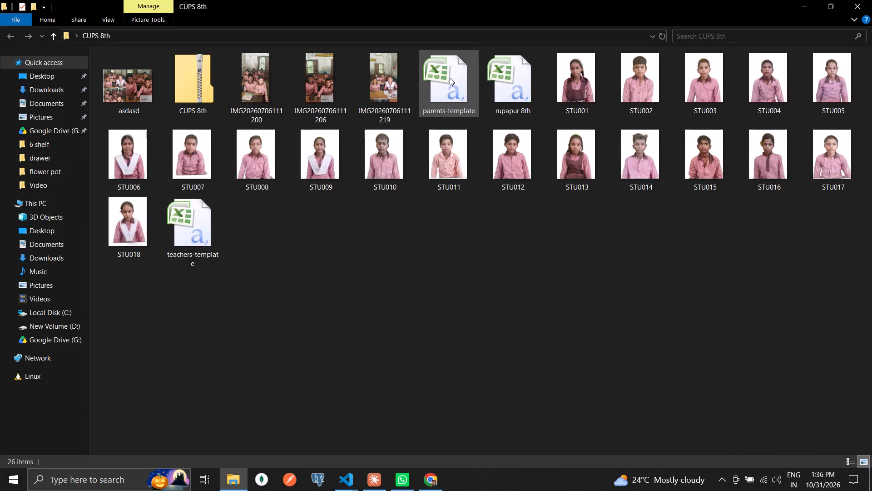
Open the parents-template spreadsheet, inspect the phone number for STU001, and close the file.
double_click(463, 83)
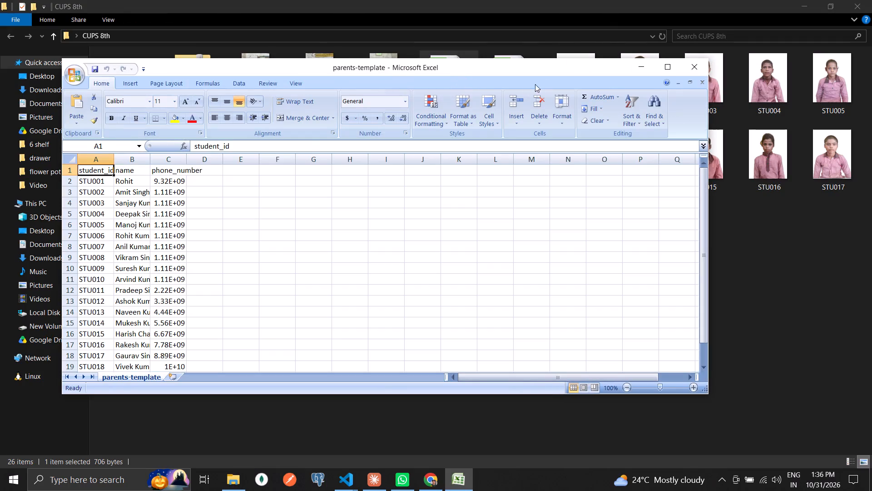
left_click(169, 180)
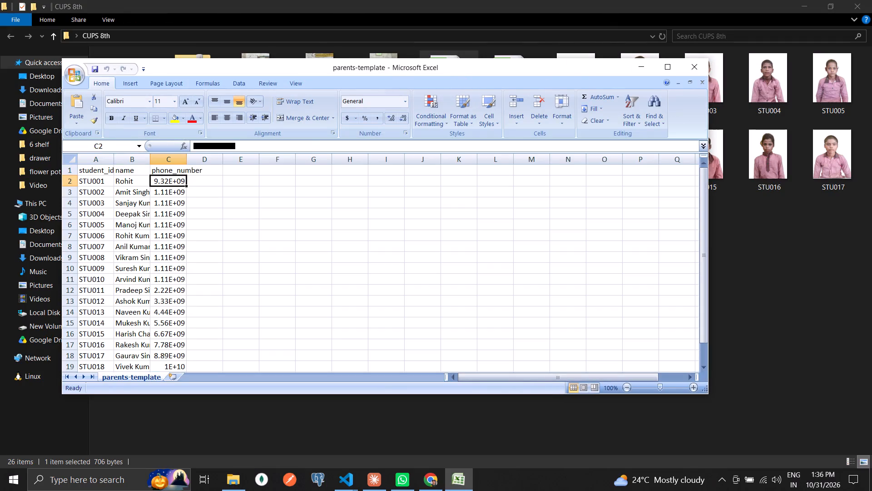
left_click(700, 65)
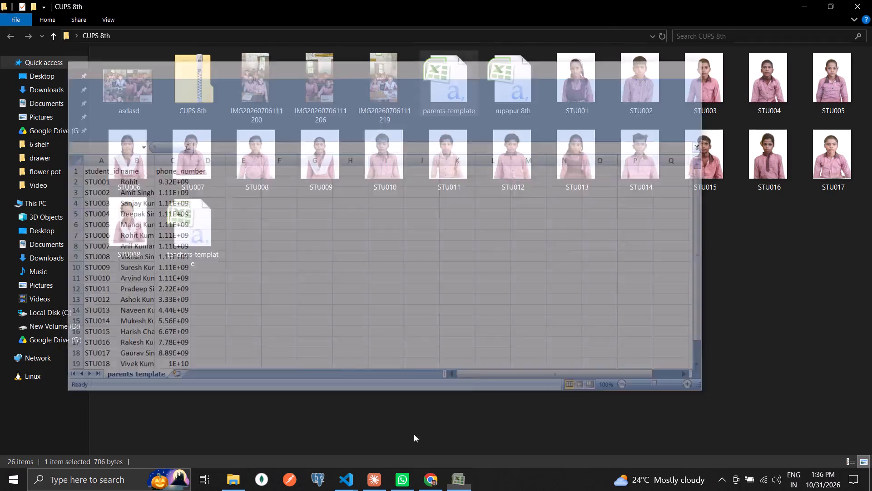
left_click(329, 370)
Switch back to the SmartPresence admin site in Chrome and check the Face registry and Student attendance pages.
left_click(423, 471)
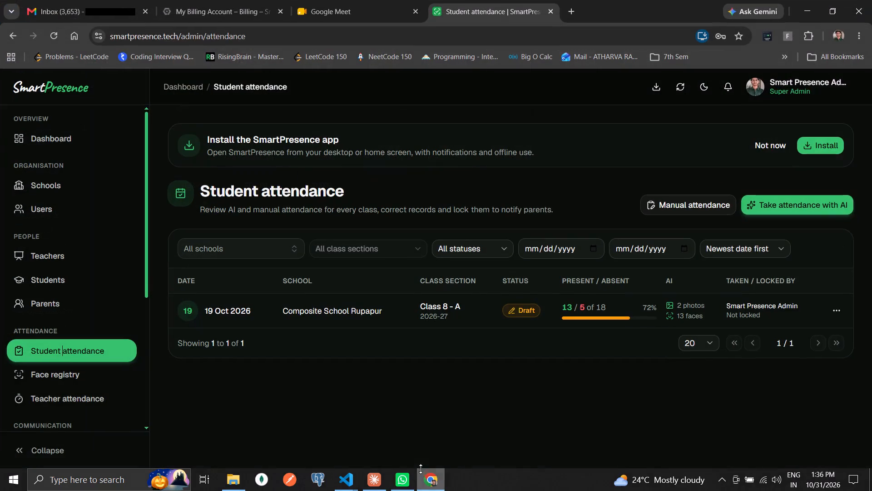
left_click(91, 371)
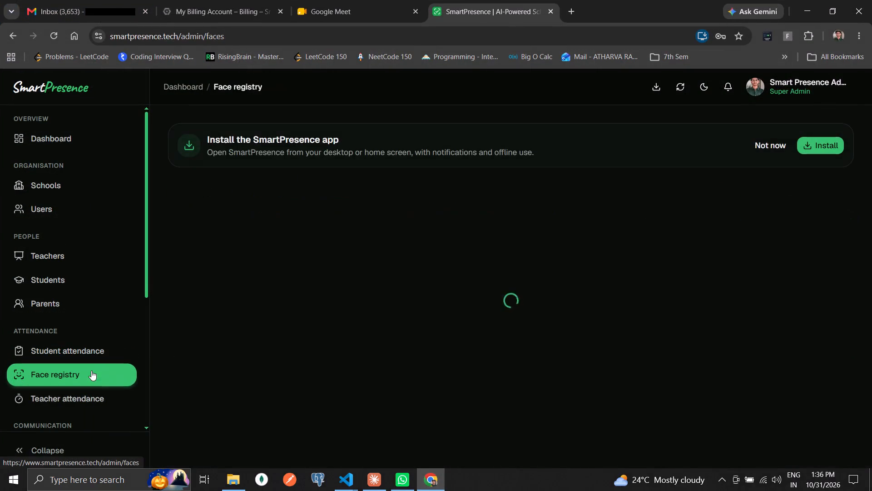
left_click(99, 342)
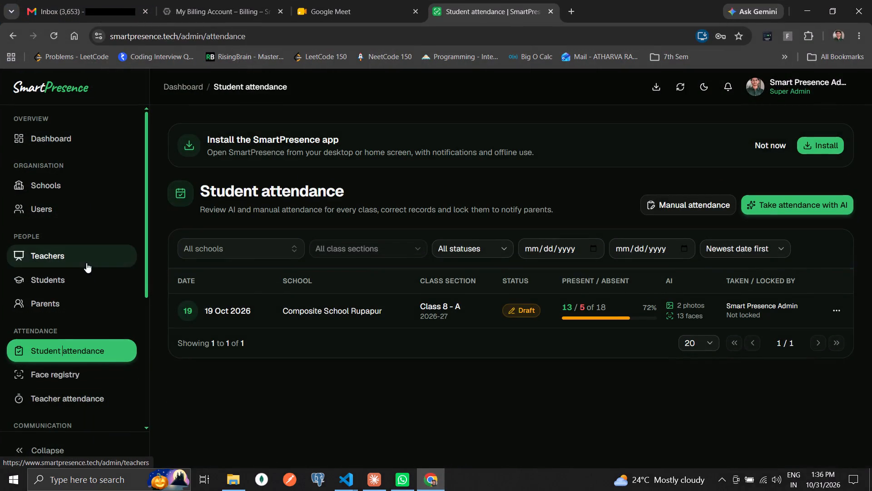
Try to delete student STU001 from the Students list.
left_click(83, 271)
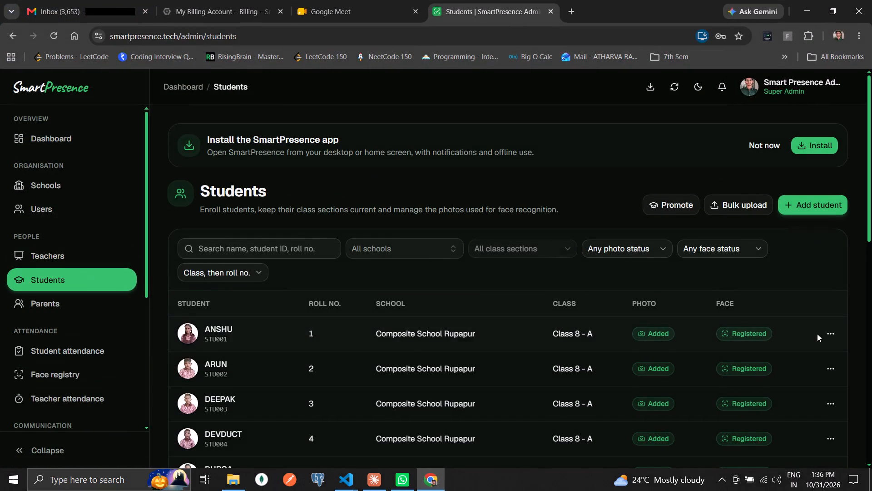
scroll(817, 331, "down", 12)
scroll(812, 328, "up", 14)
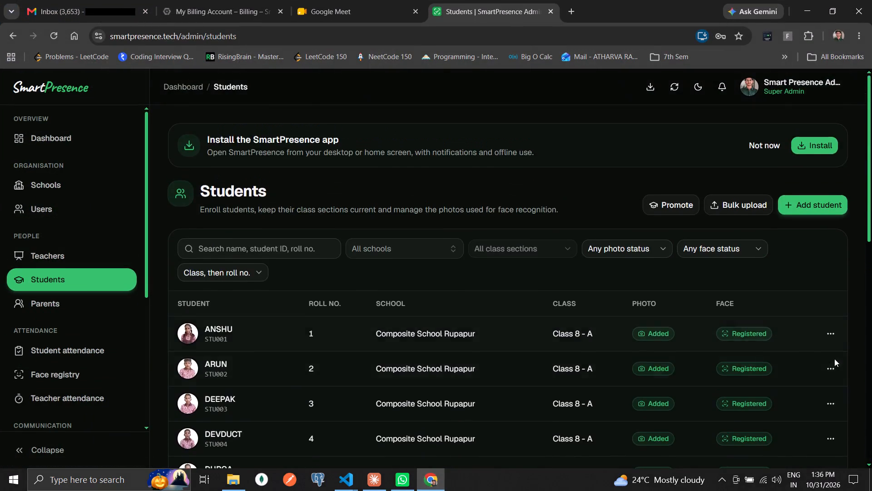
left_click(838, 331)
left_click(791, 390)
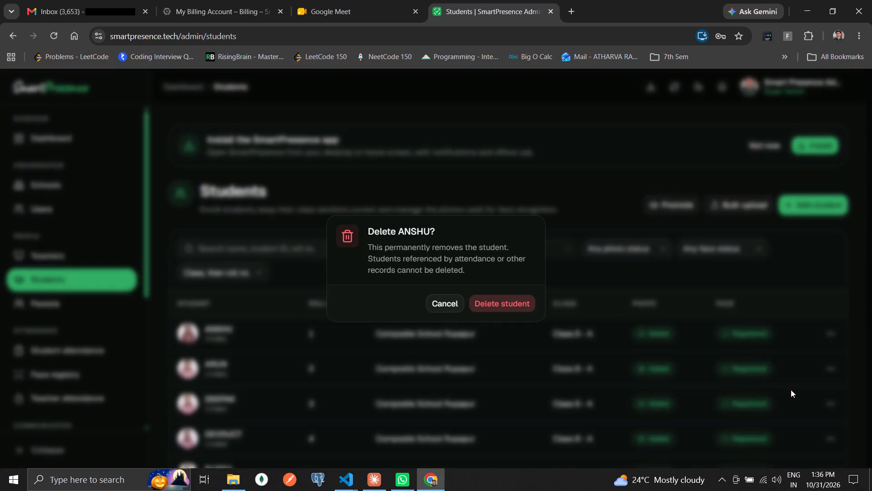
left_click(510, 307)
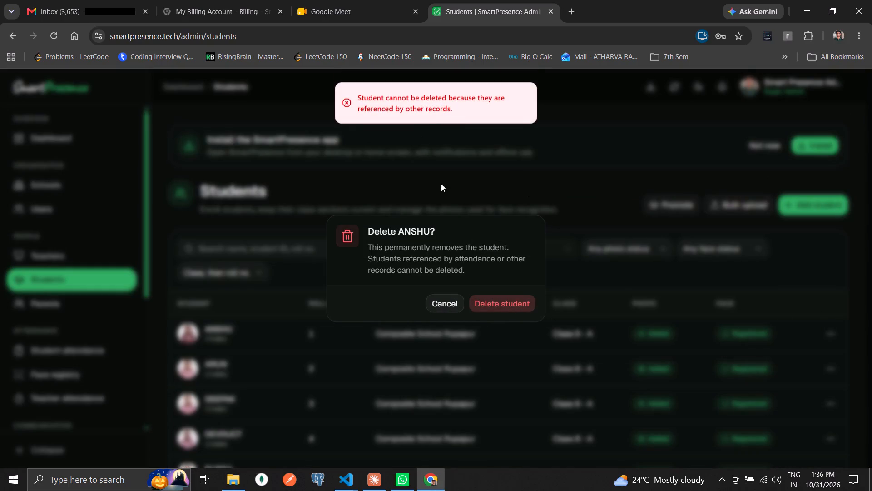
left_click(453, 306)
Unlink student STU001 from the linked parent account on the Parents page.
left_click(93, 298)
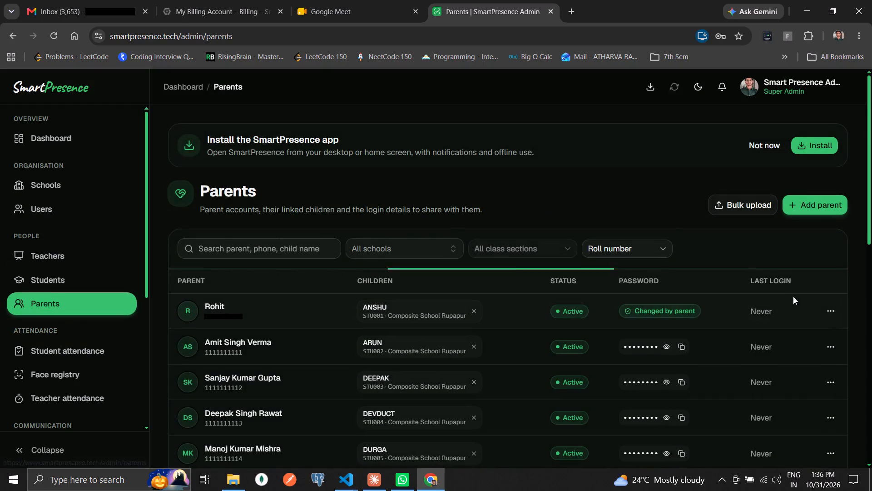
left_click(833, 315)
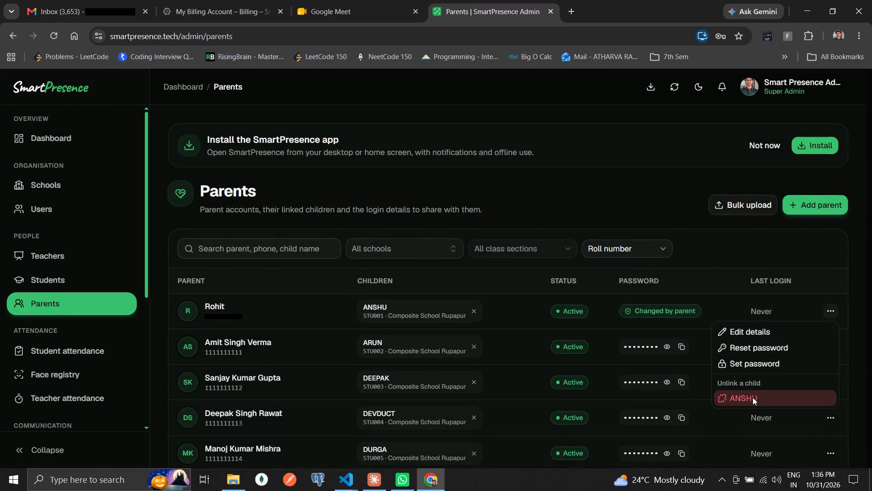
left_click(753, 397)
left_click(491, 305)
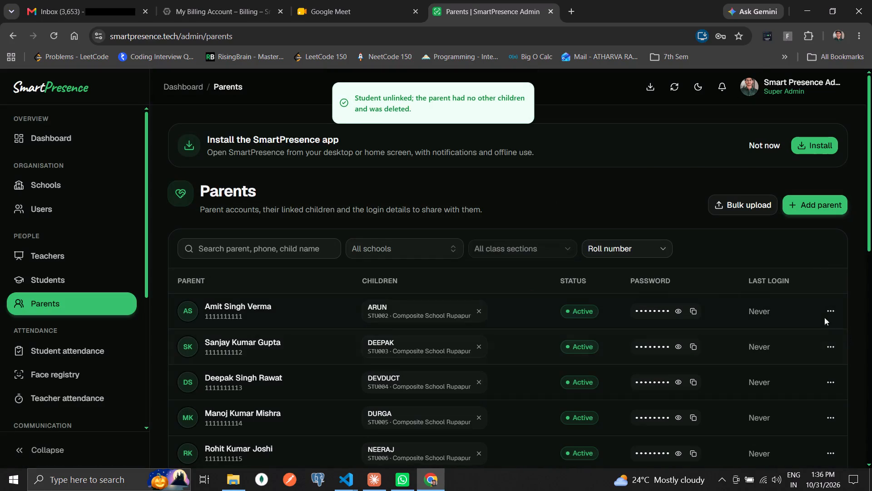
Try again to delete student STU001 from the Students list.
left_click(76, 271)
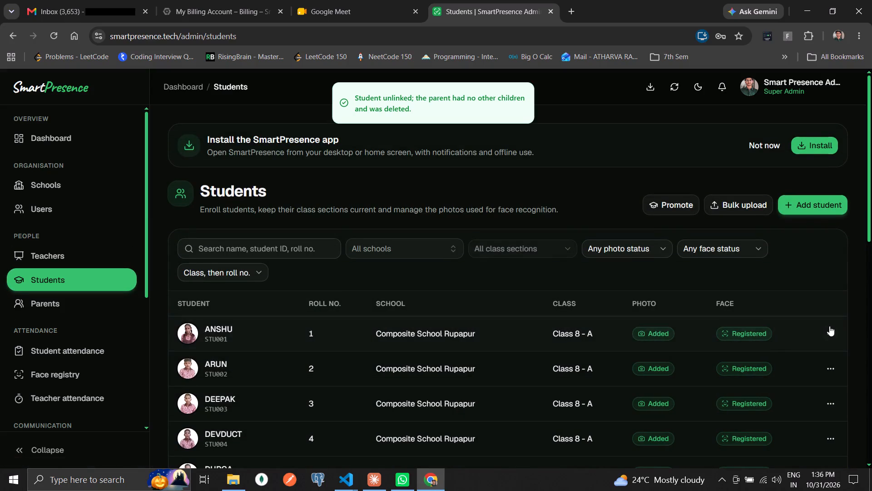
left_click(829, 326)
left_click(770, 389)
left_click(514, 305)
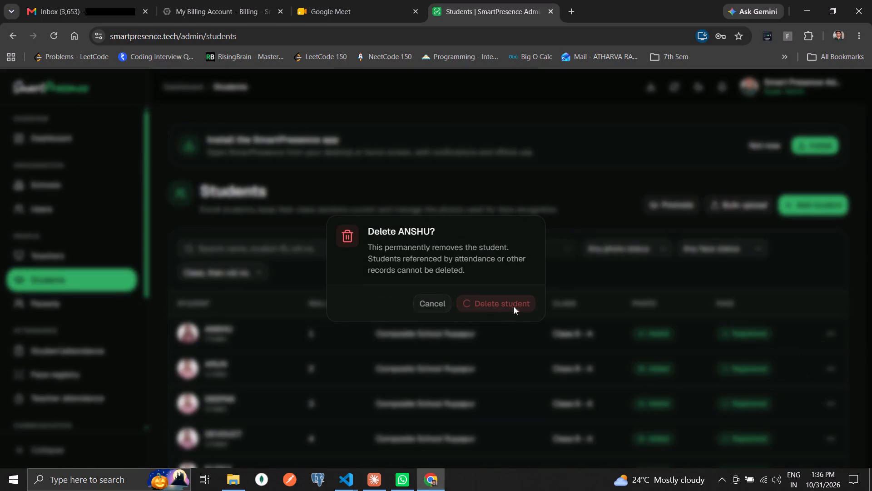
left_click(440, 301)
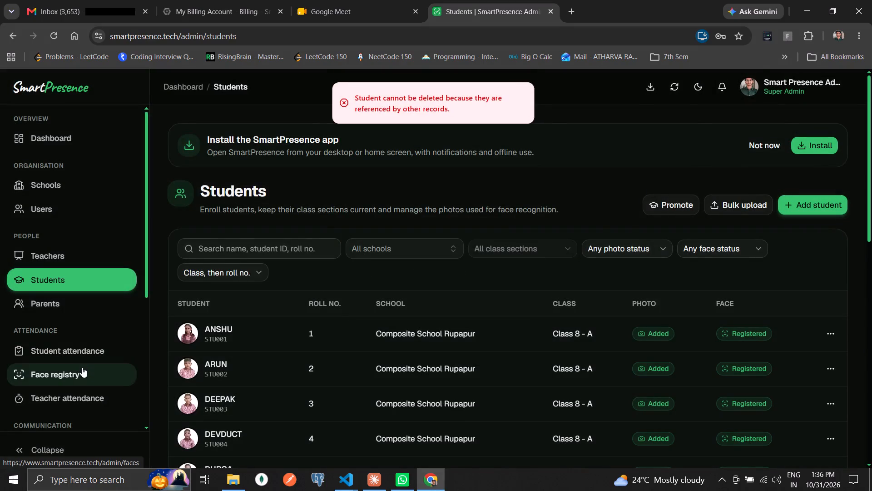
Delete the Class 8 - A student attendance record dated 19 Oct 2026.
left_click(82, 371)
left_click(54, 353)
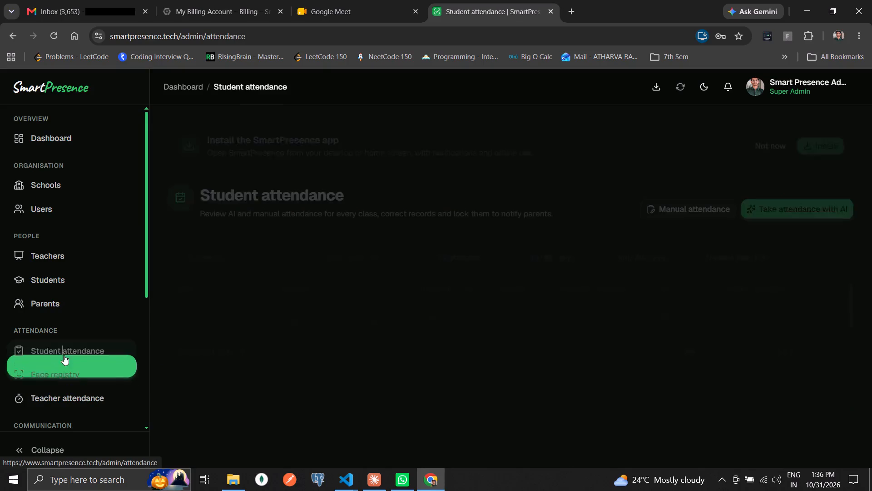
left_click(839, 311)
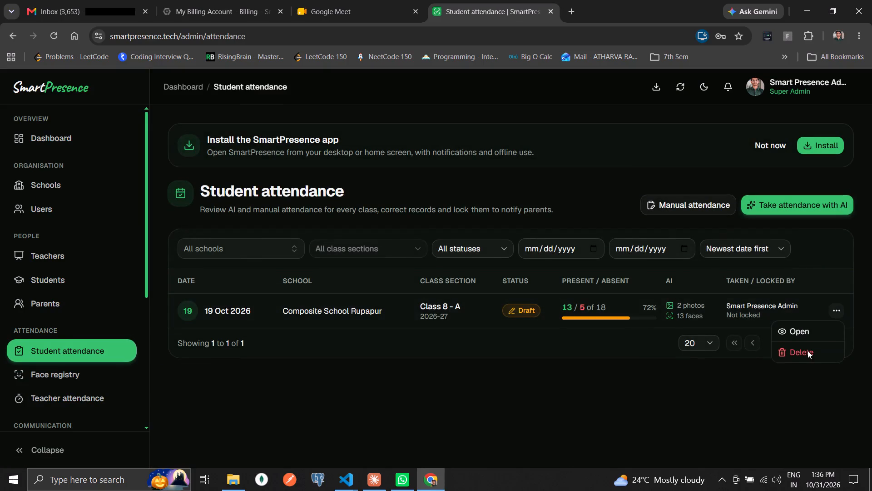
left_click(808, 351)
left_click(495, 297)
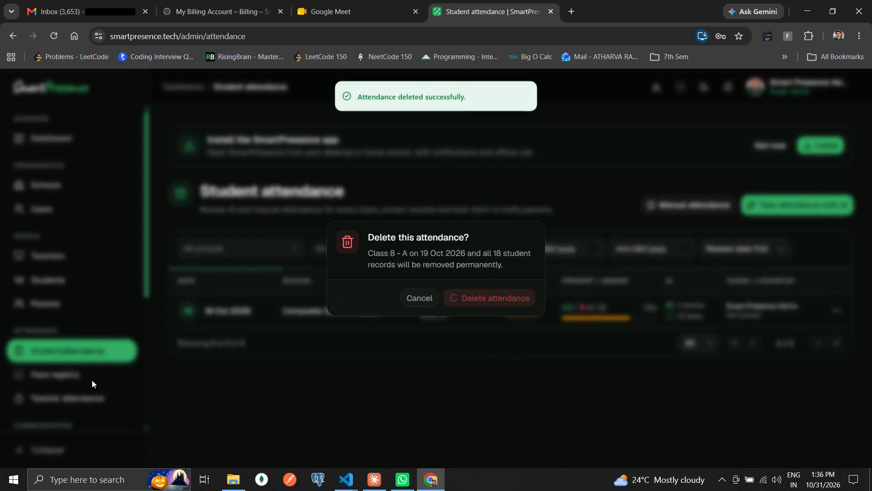
Delete the teacher attendance days of 25 Oct 2026 and 12 Oct 2026 for employee EMP001.
left_click(92, 380)
left_click(93, 406)
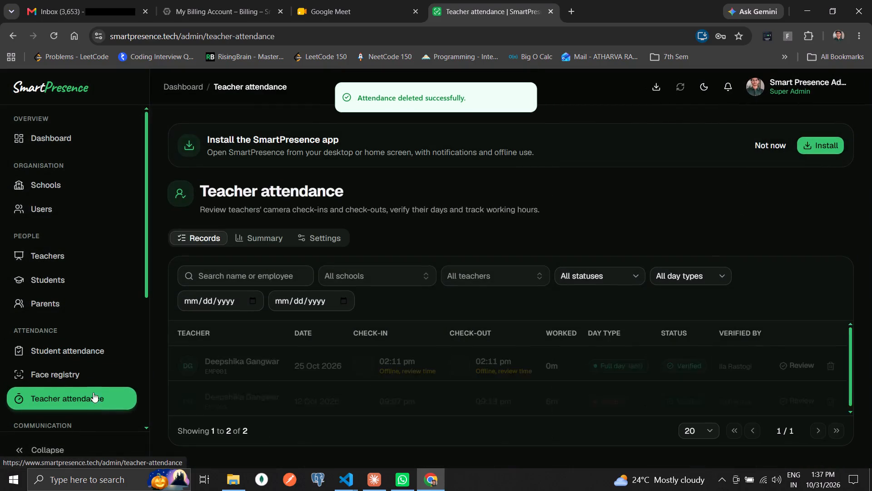
scroll(90, 374, "down", 3)
left_click(838, 361)
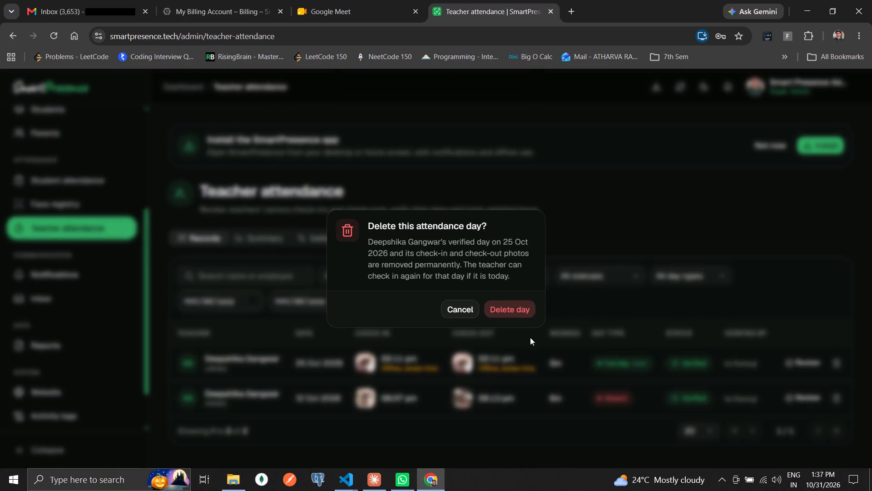
left_click(505, 316)
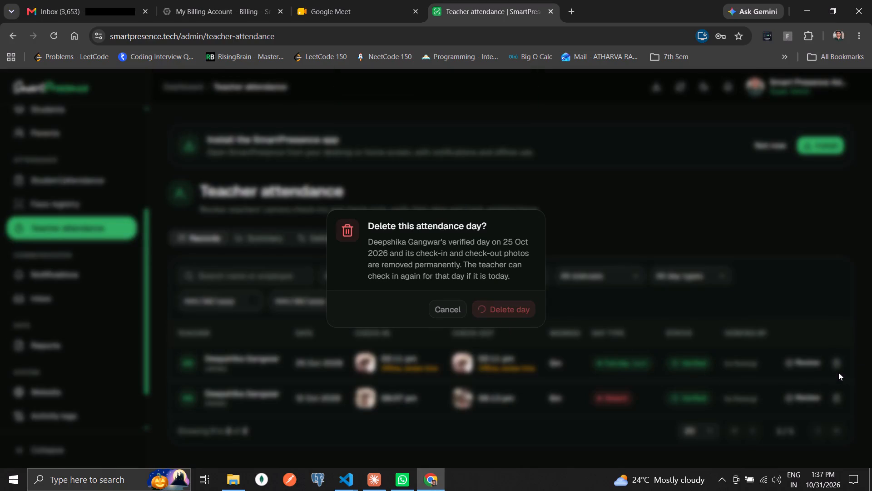
left_click(837, 363)
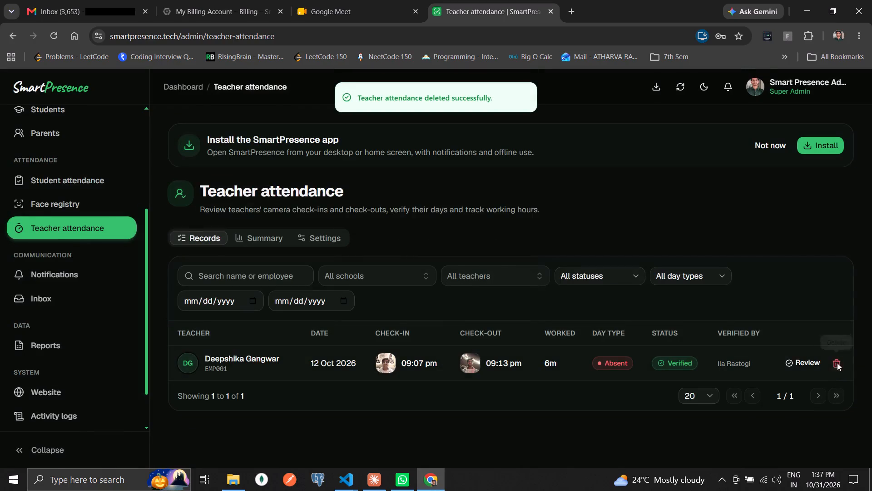
left_click(515, 310)
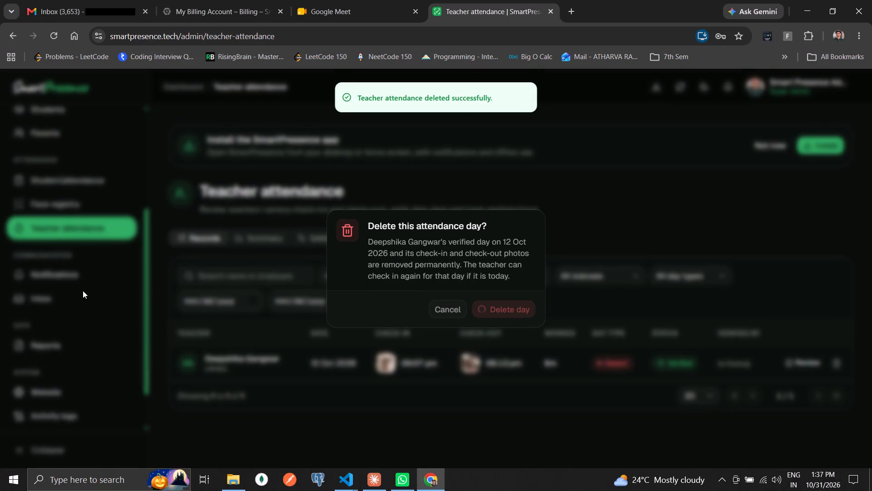
Open the Notifications page.
left_click(83, 279)
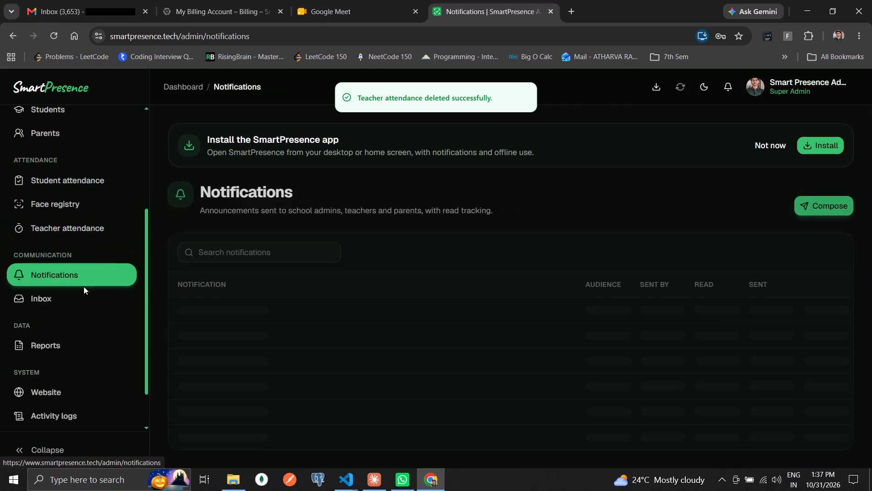
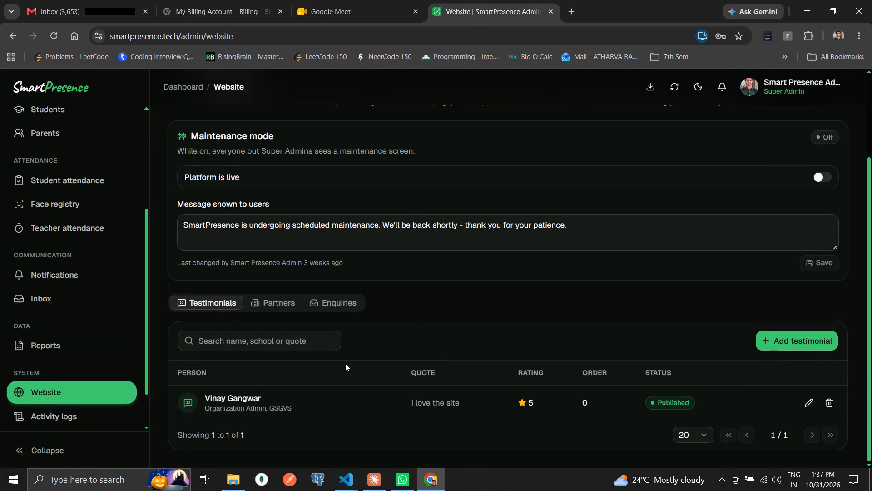
Delete the website enquiry whose message begins "Soja" from the Enquiries list.
left_click(263, 308)
scroll(357, 310, "down", 6)
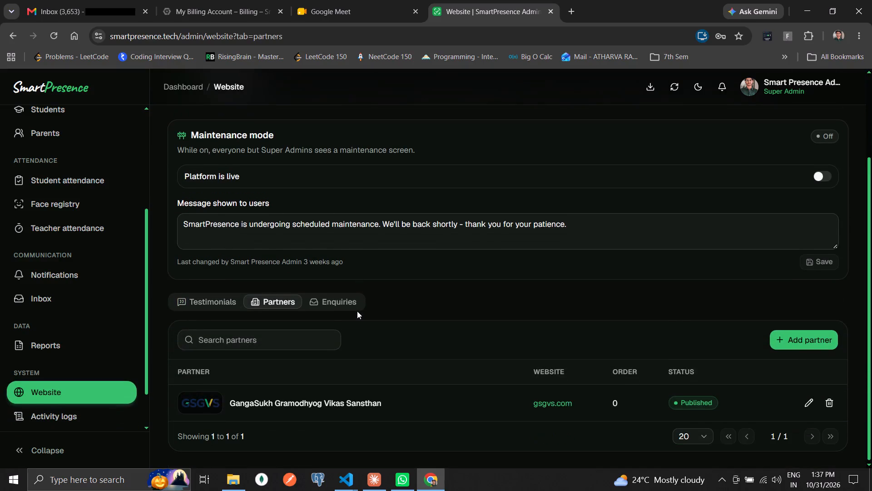
left_click(348, 309)
scroll(482, 307, "down", 8)
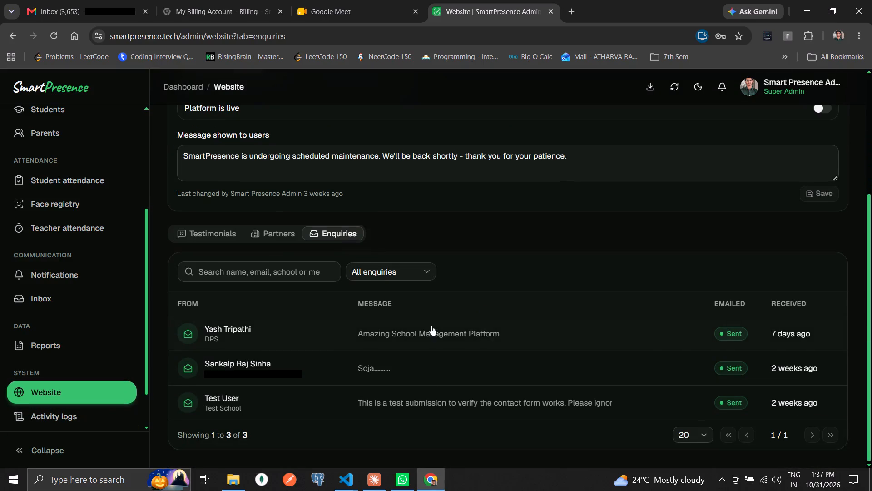
left_click(751, 370)
left_click(851, 320)
left_click(532, 296)
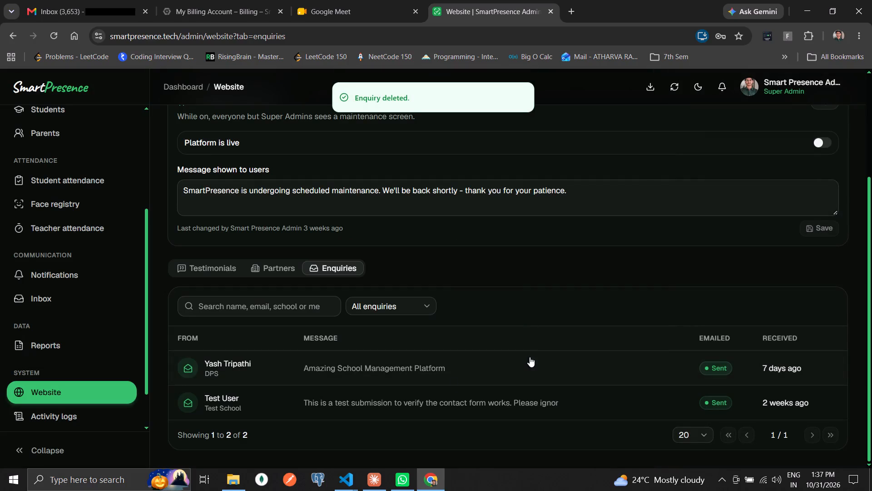
Examine the recent entries in the activity logs.
left_click(71, 426)
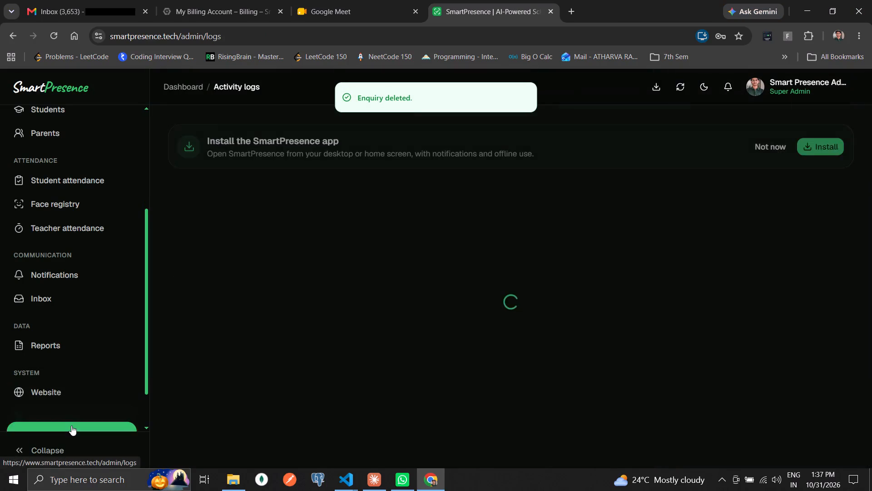
scroll(534, 336, "down", 5)
scroll(579, 261, "down", 7)
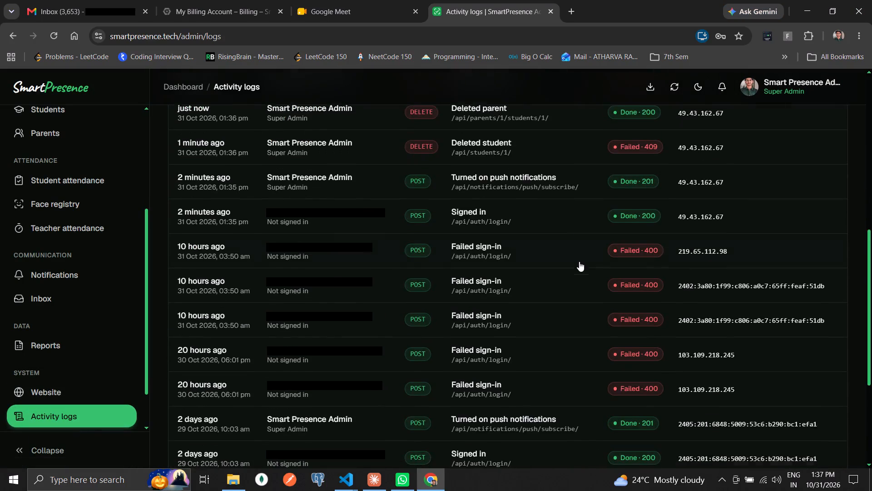
scroll(579, 261, "up", 14)
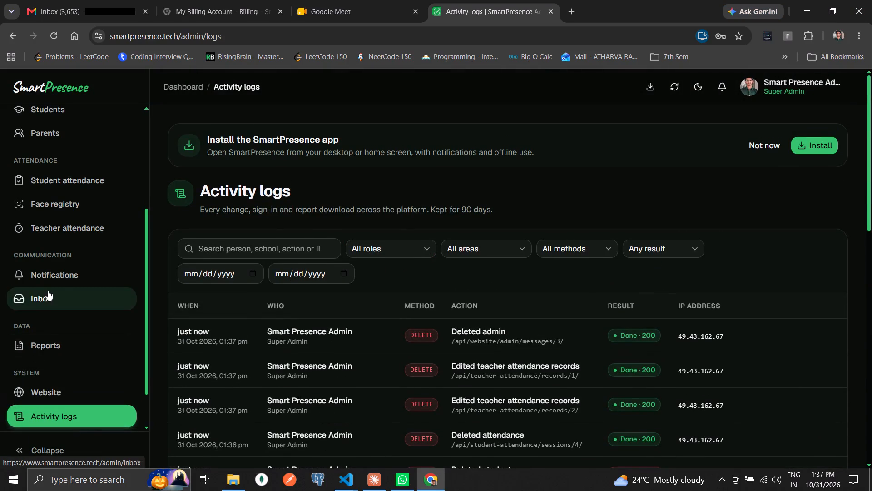
Delete student STU001 of Class 8 - A from the Students list.
left_click(80, 236)
left_click(86, 138)
scroll(84, 180, "up", 3)
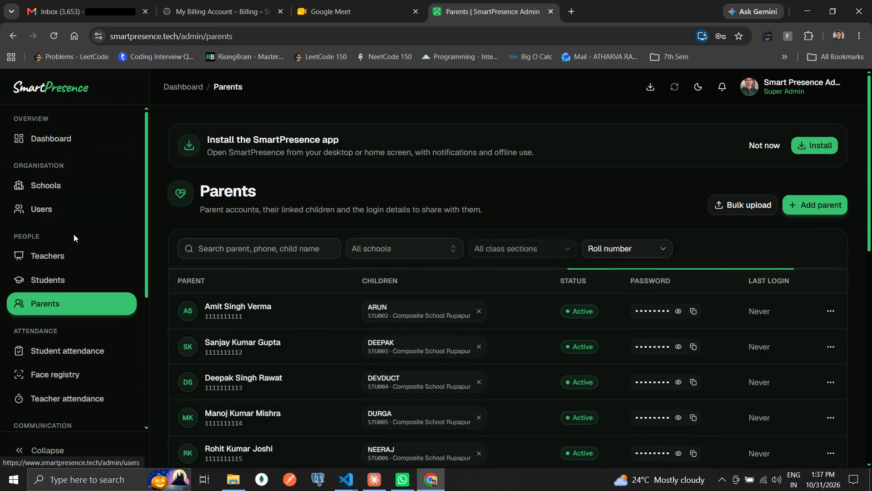
left_click(68, 281)
left_click(832, 333)
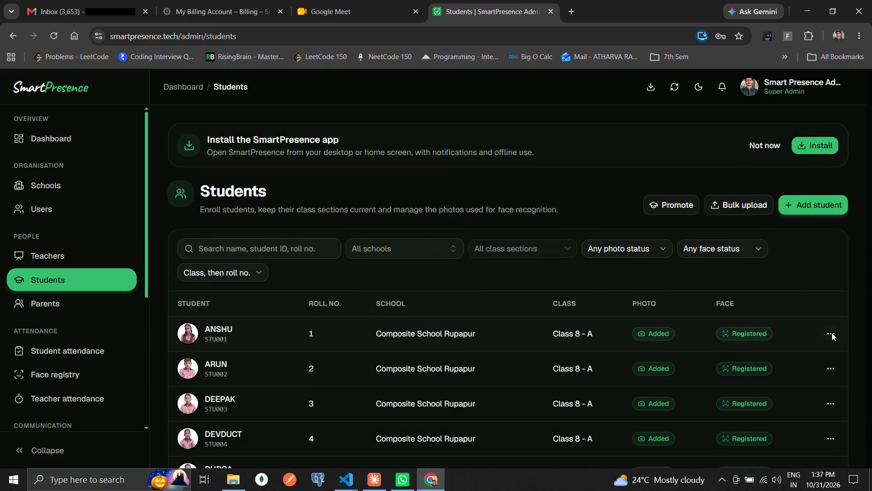
left_click(770, 396)
left_click(520, 307)
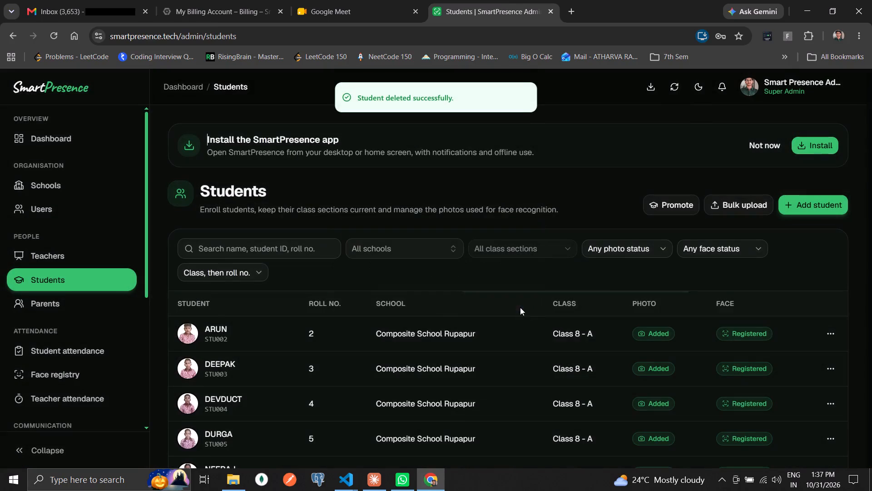
Delete students STU002, STU003 and STU004 from the Students list.
left_click(832, 336)
left_click(802, 383)
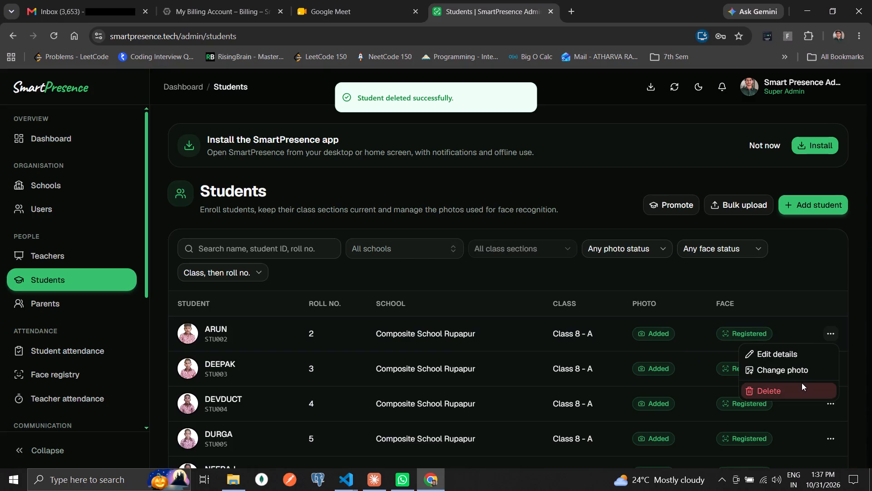
left_click(531, 306)
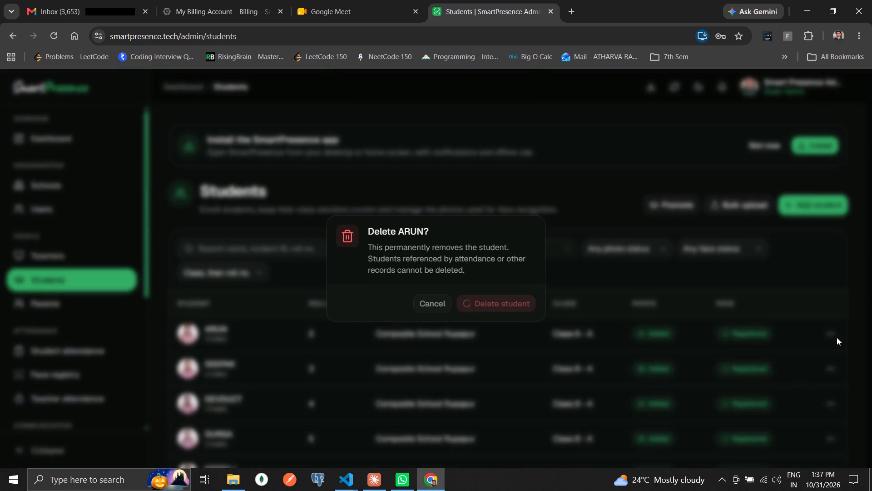
left_click(832, 334)
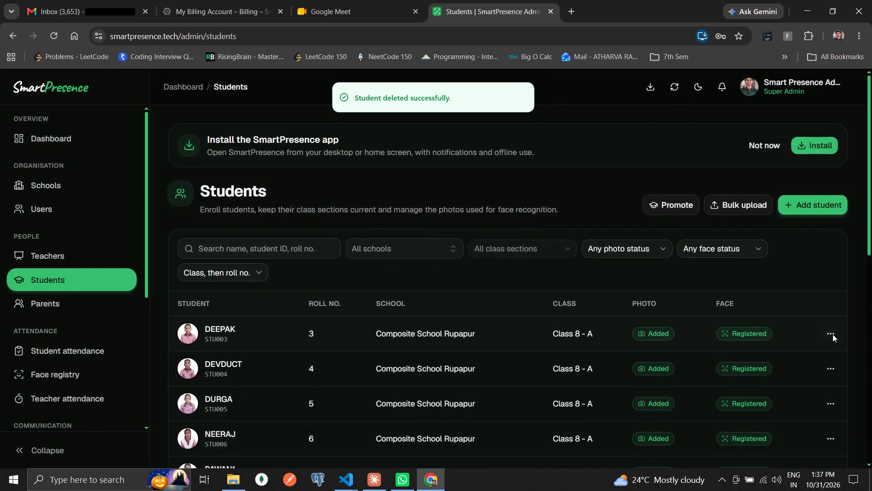
left_click(757, 390)
left_click(509, 310)
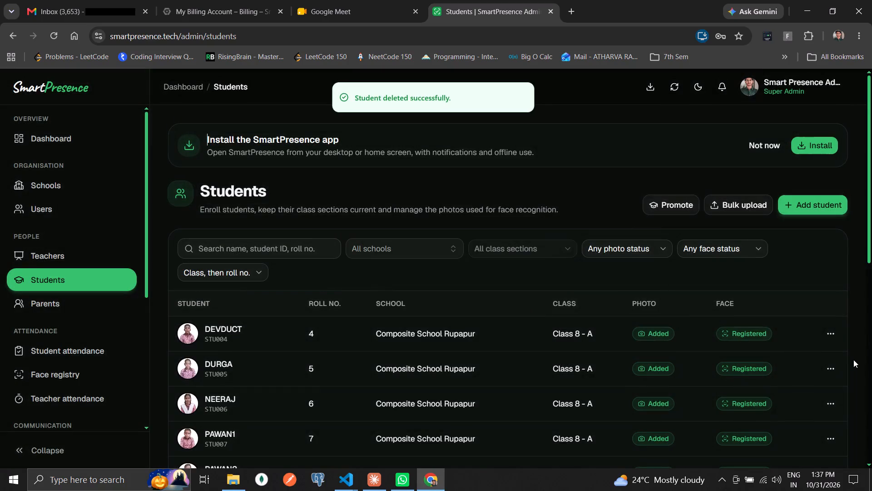
left_click(833, 336)
left_click(774, 388)
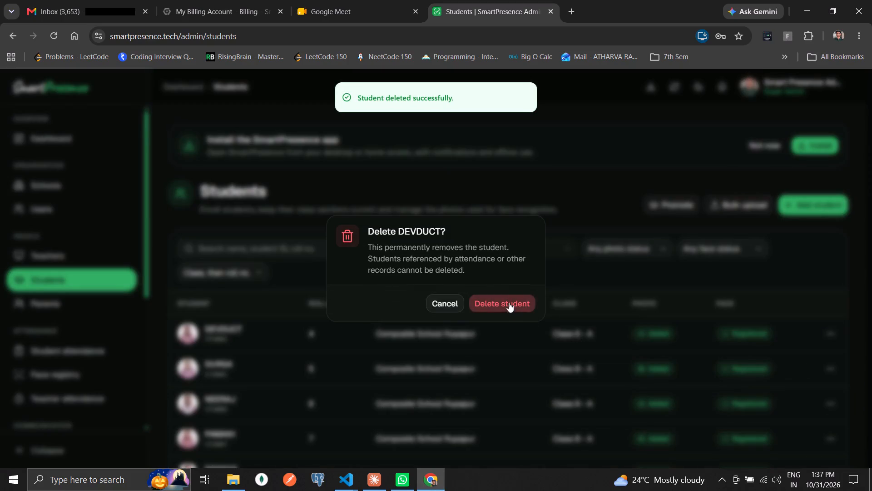
left_click(509, 302)
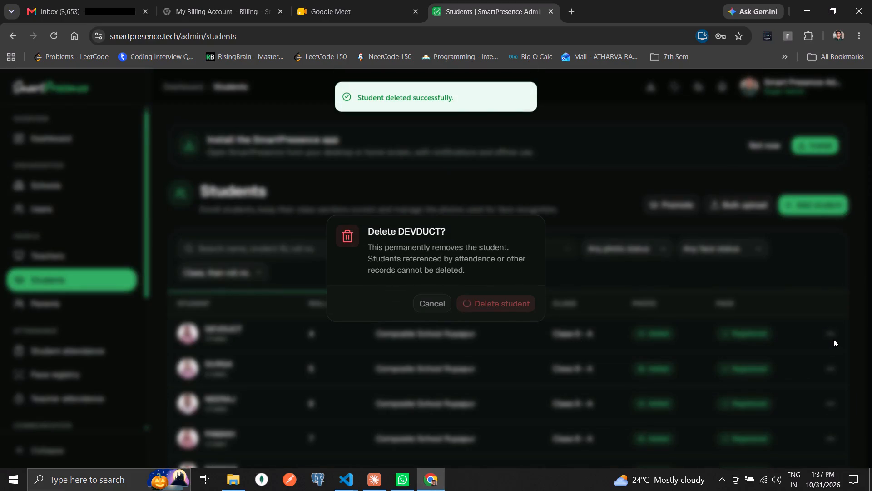
Delete students STU005, STU006 and STU007 from the Students list.
left_click(827, 334)
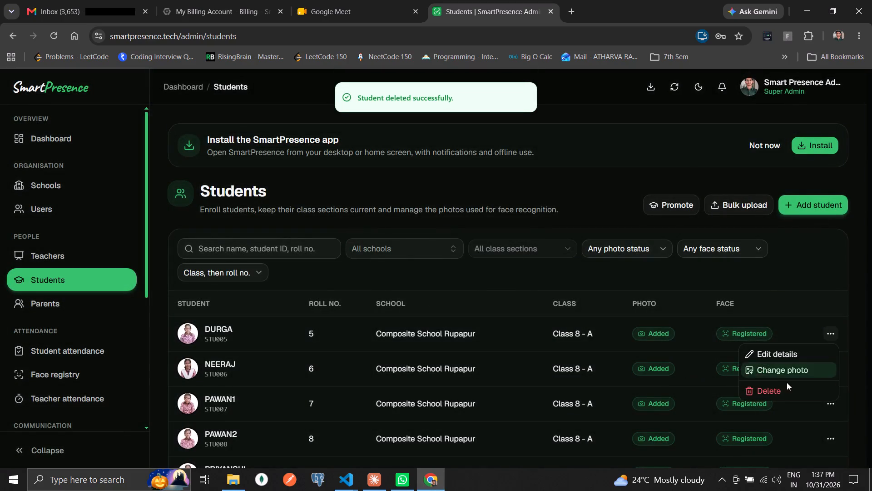
left_click(785, 386)
left_click(514, 306)
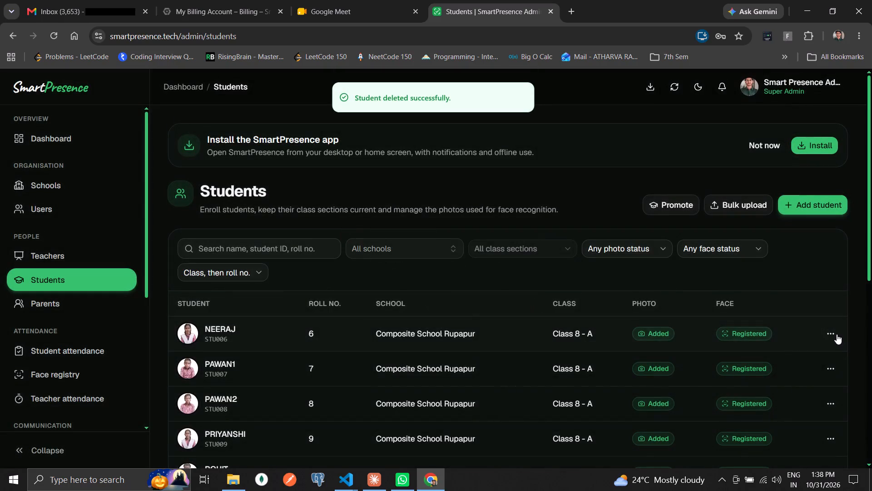
left_click(831, 334)
left_click(791, 384)
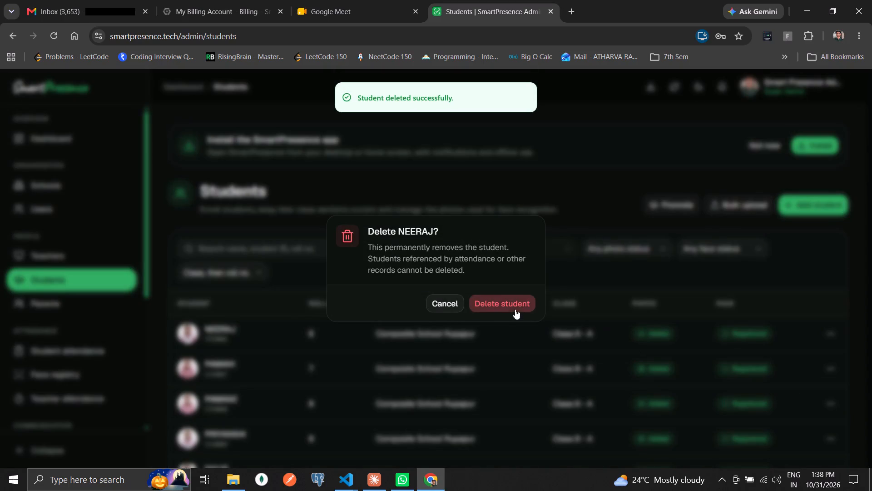
left_click(515, 309)
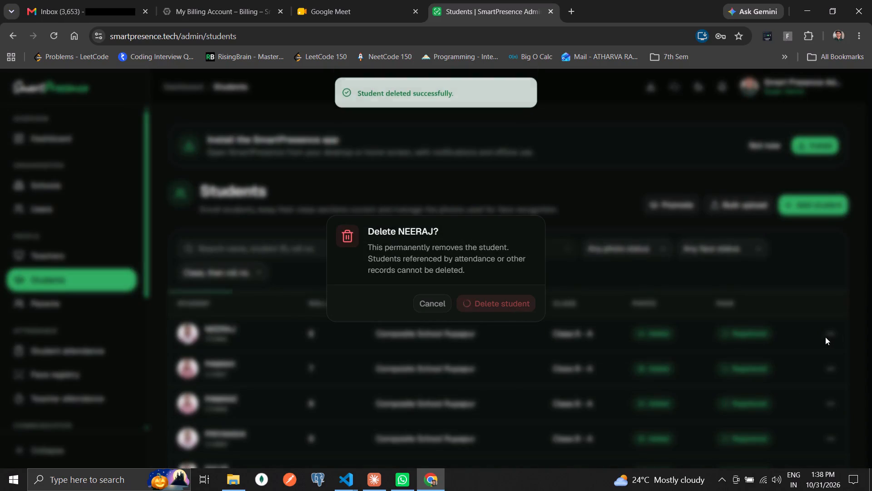
left_click(831, 333)
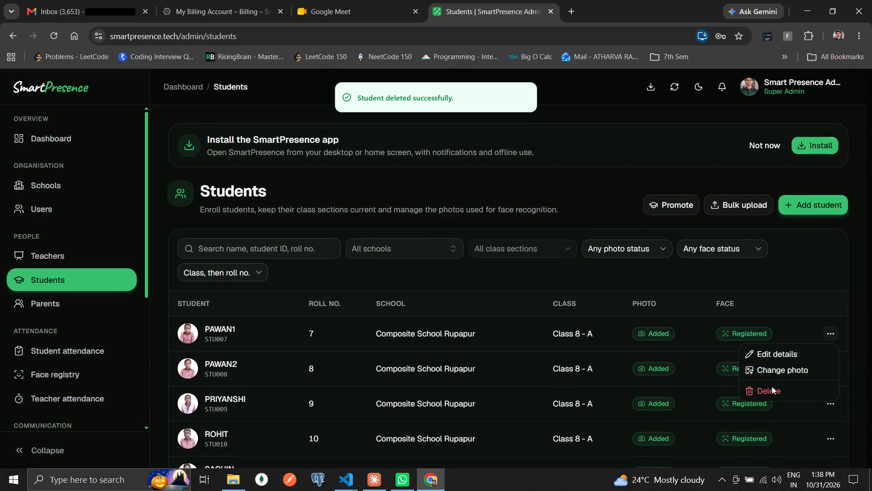
left_click(771, 390)
left_click(512, 308)
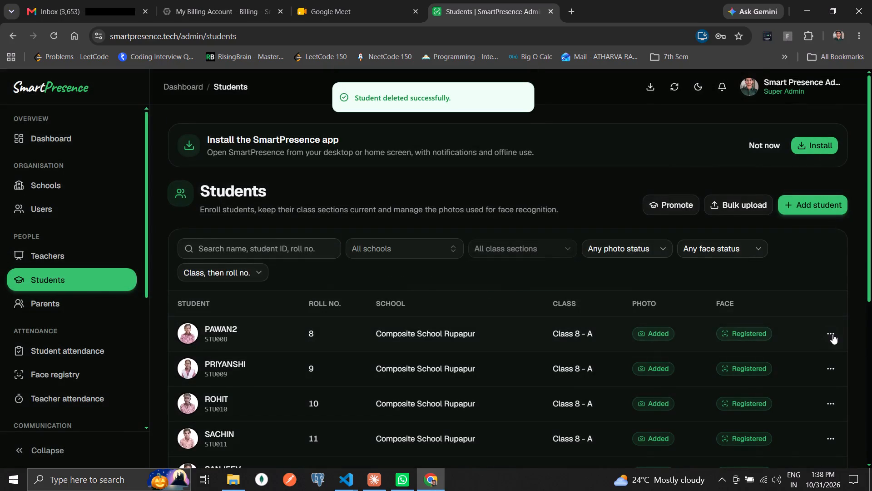
Delete students STU008, STU009 and STU010 from the Students list.
left_click(829, 334)
left_click(781, 389)
left_click(528, 300)
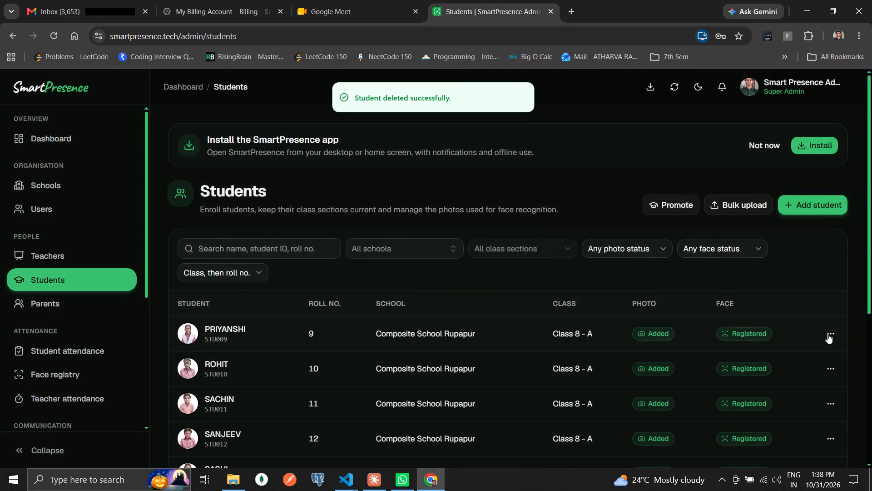
left_click(834, 336)
left_click(766, 387)
left_click(497, 293)
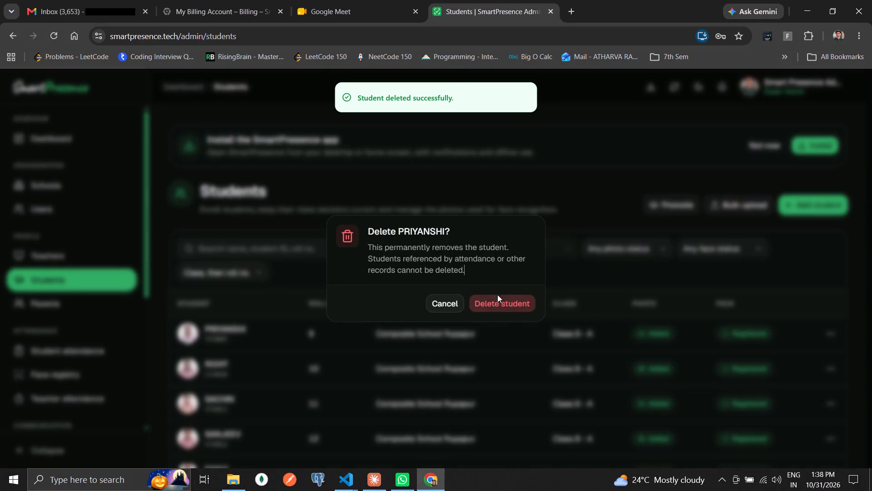
left_click(497, 301)
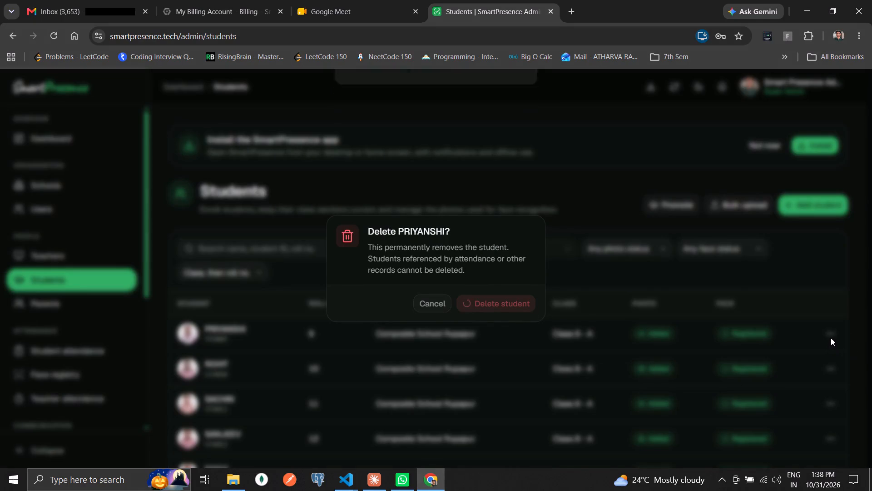
left_click(831, 337)
left_click(793, 386)
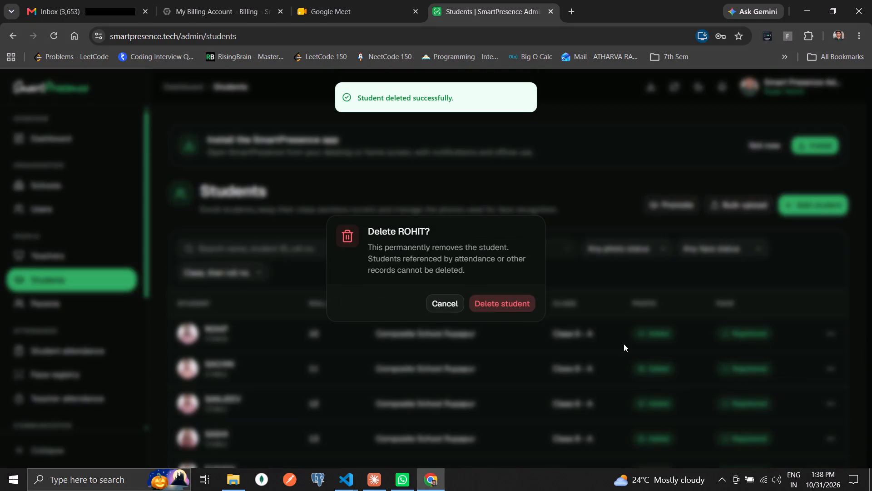
left_click(516, 309)
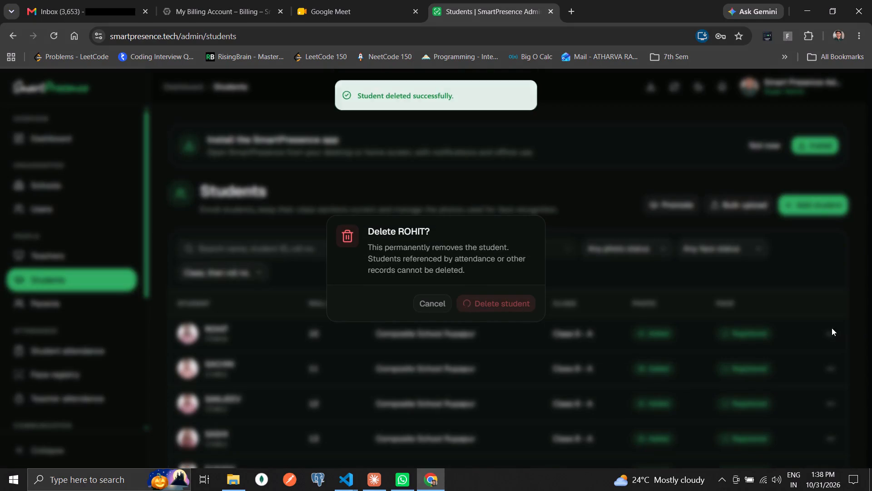
Delete students STU011, STU012 and STU013 from the Students list.
left_click(832, 335)
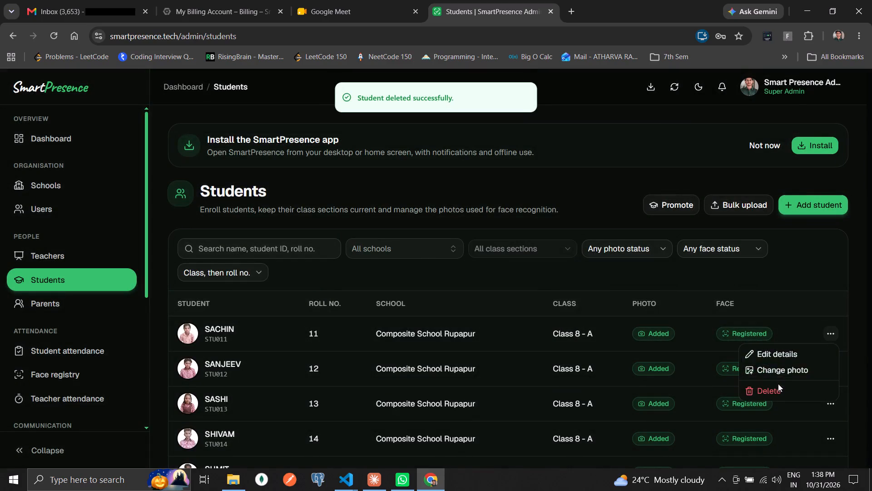
left_click(778, 384)
left_click(484, 310)
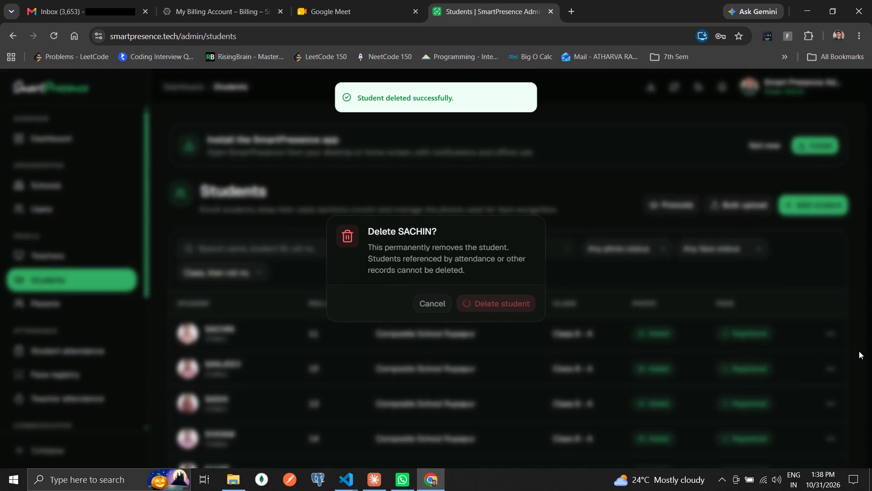
left_click(834, 340)
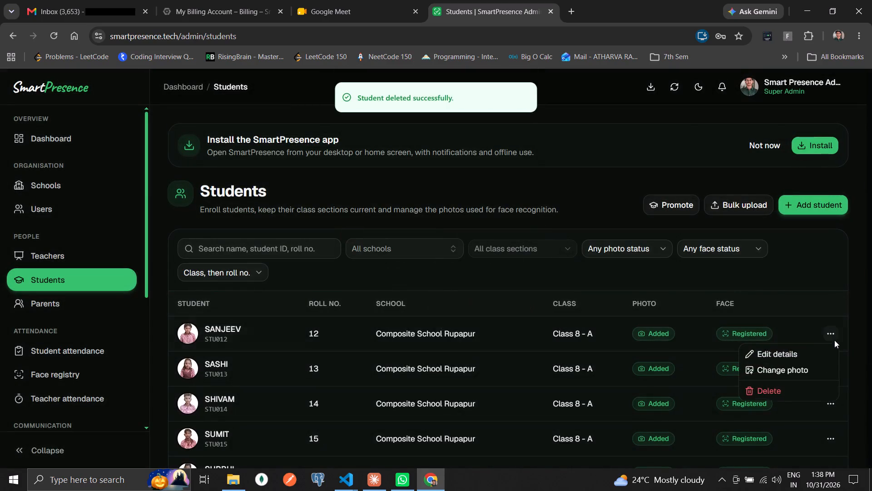
left_click(780, 391)
left_click(523, 309)
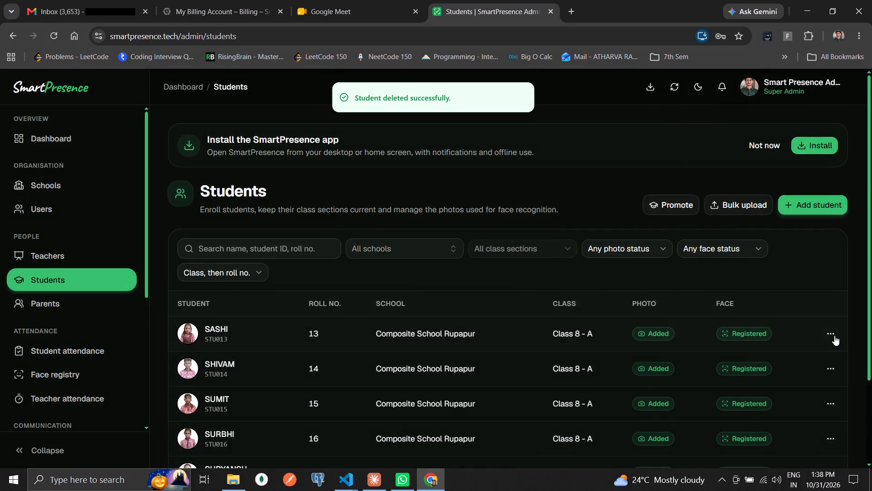
left_click(834, 336)
left_click(804, 396)
left_click(498, 313)
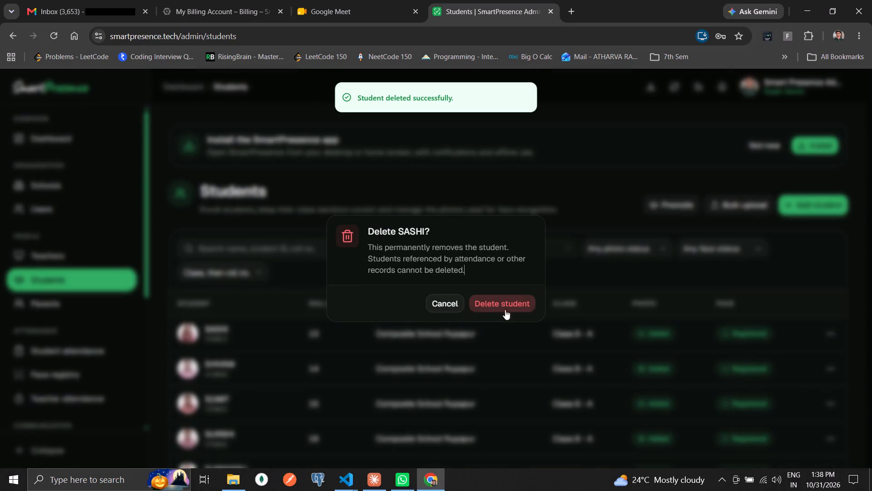
left_click(505, 310)
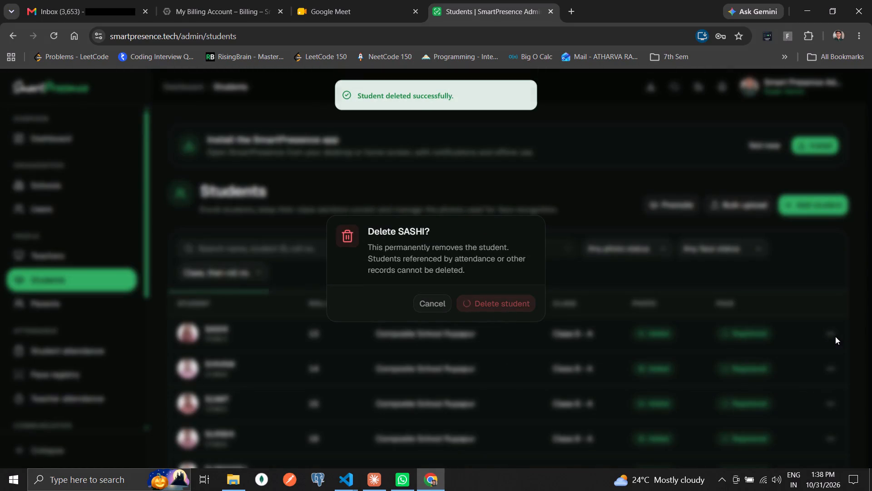
left_click(820, 336)
left_click(827, 336)
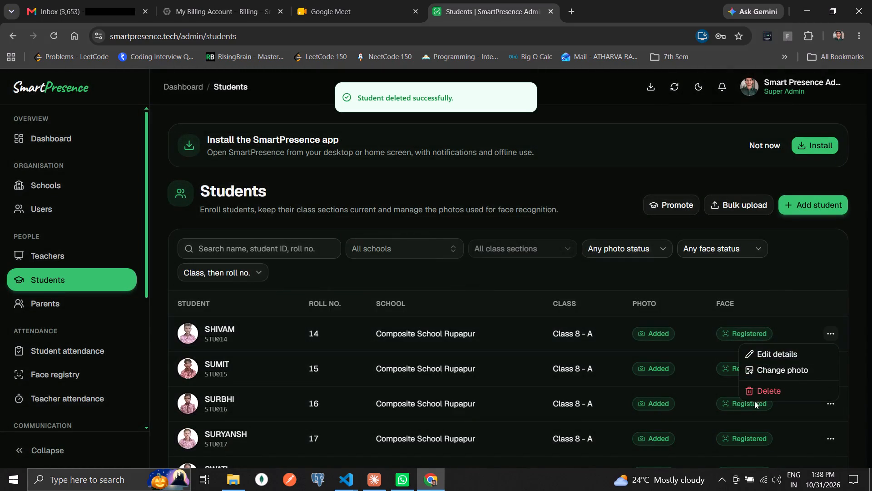
left_click(759, 394)
left_click(510, 307)
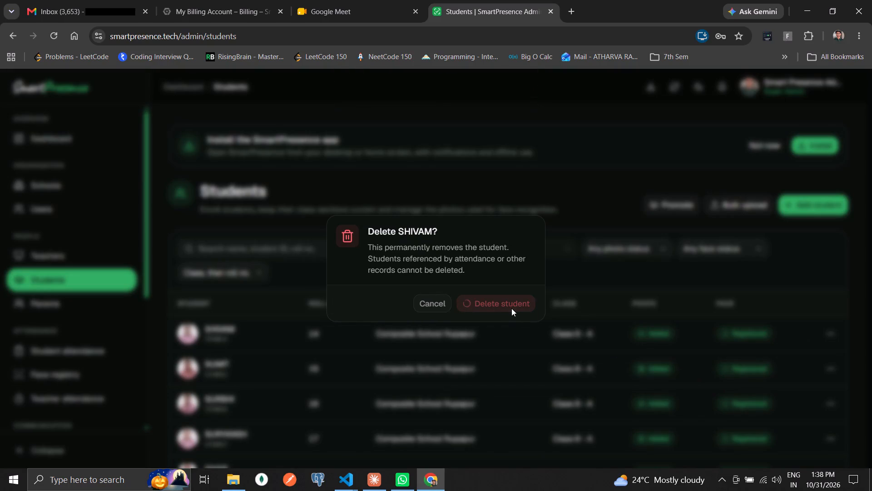
Delete students STU015, STU016, STU017 and STU018 from the Students list.
left_click(825, 340)
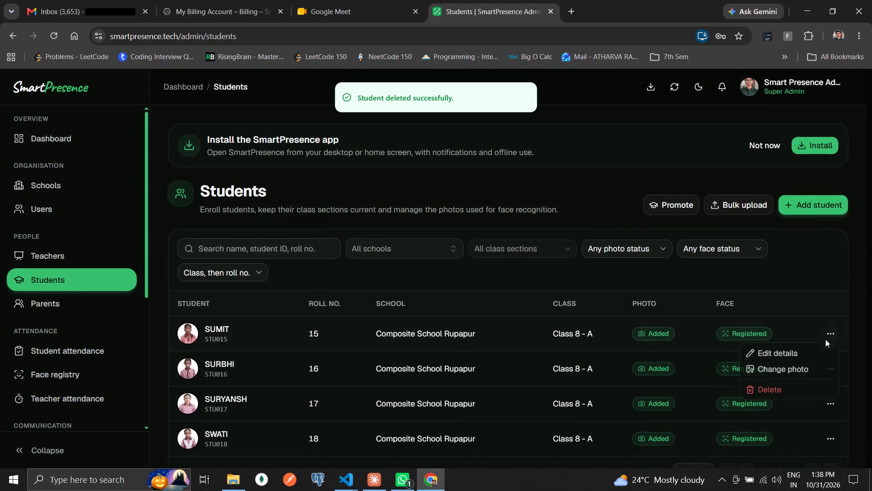
left_click(788, 387)
left_click(493, 301)
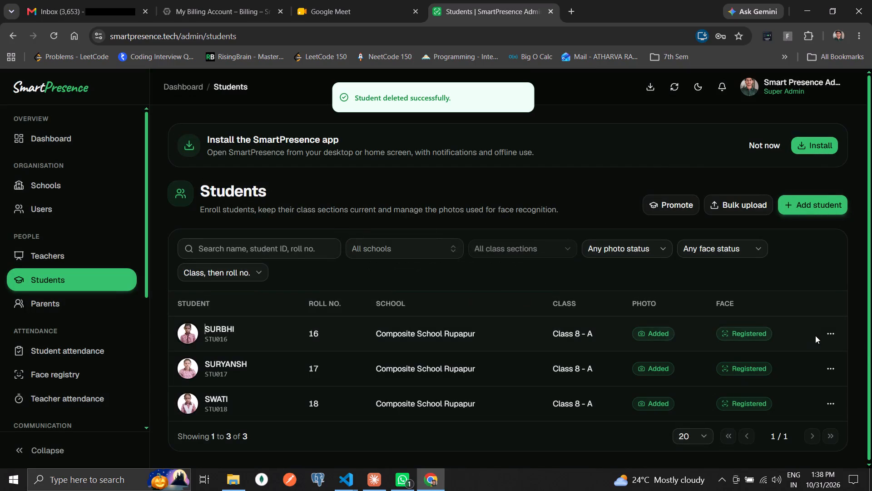
left_click(834, 332)
left_click(786, 392)
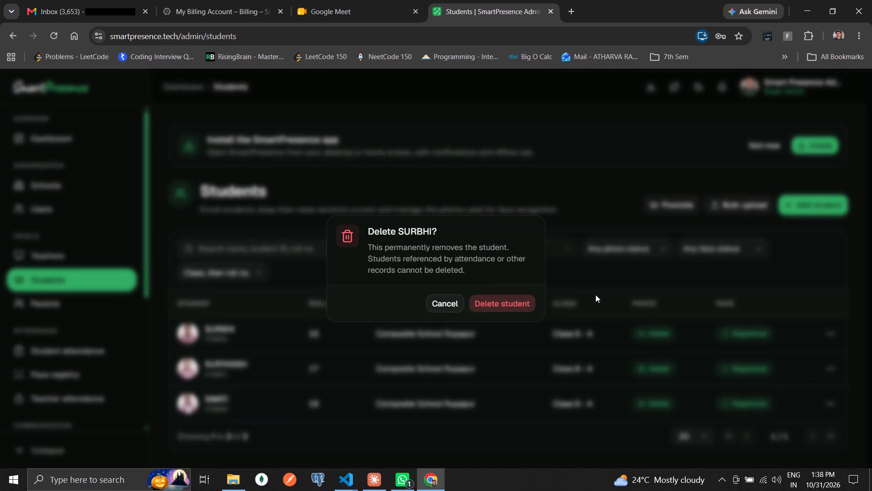
left_click(508, 308)
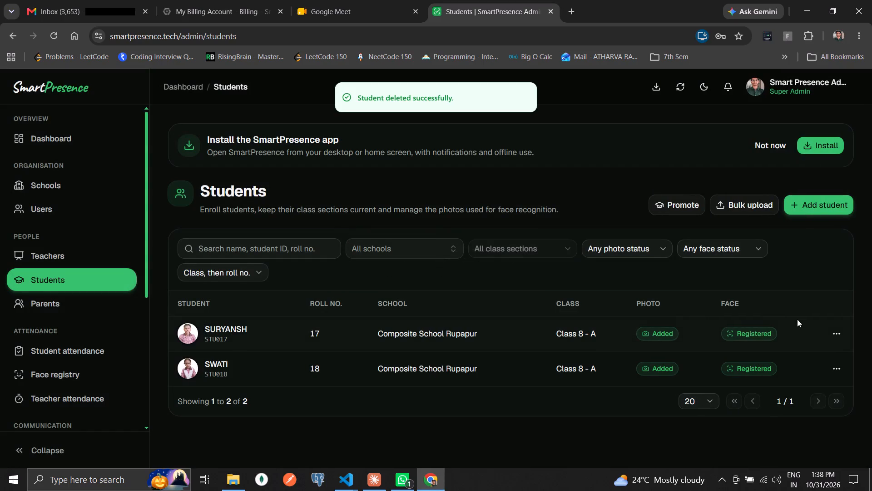
left_click(837, 336)
left_click(780, 393)
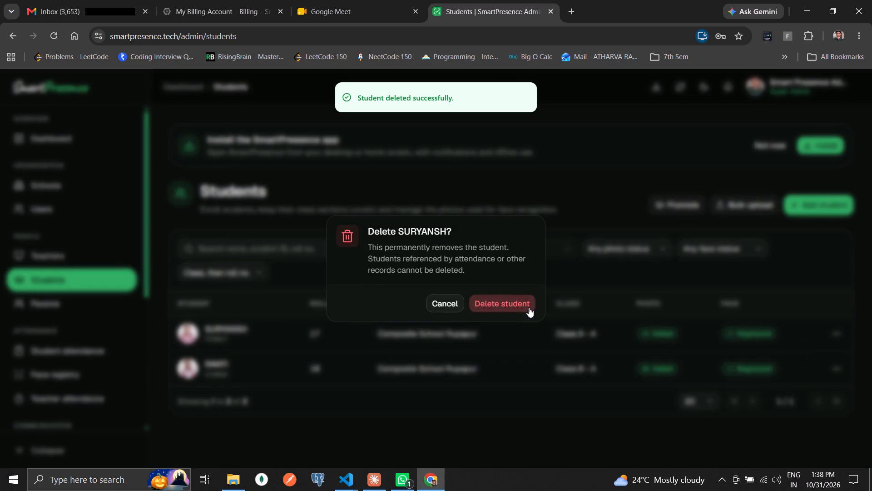
left_click(529, 307)
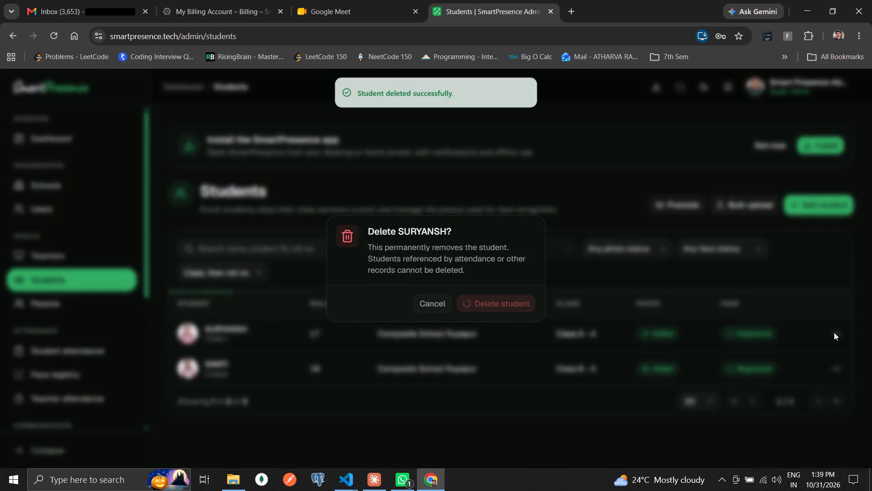
left_click(838, 339)
left_click(767, 396)
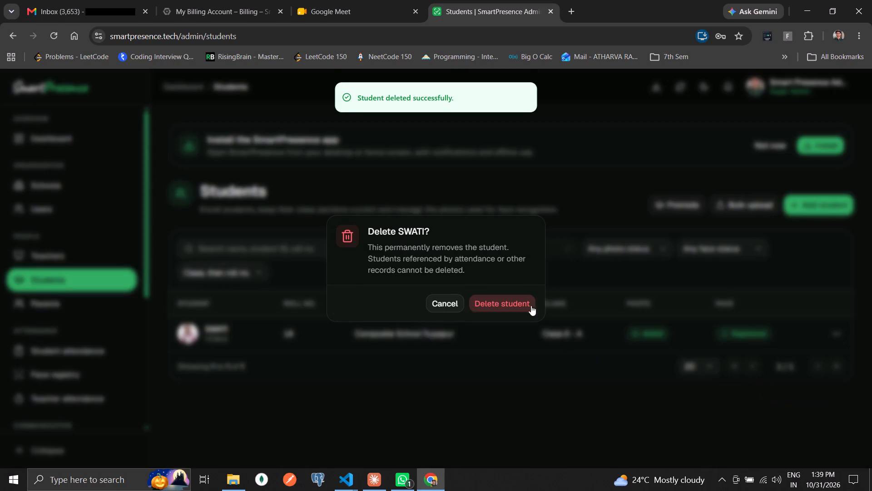
left_click(526, 305)
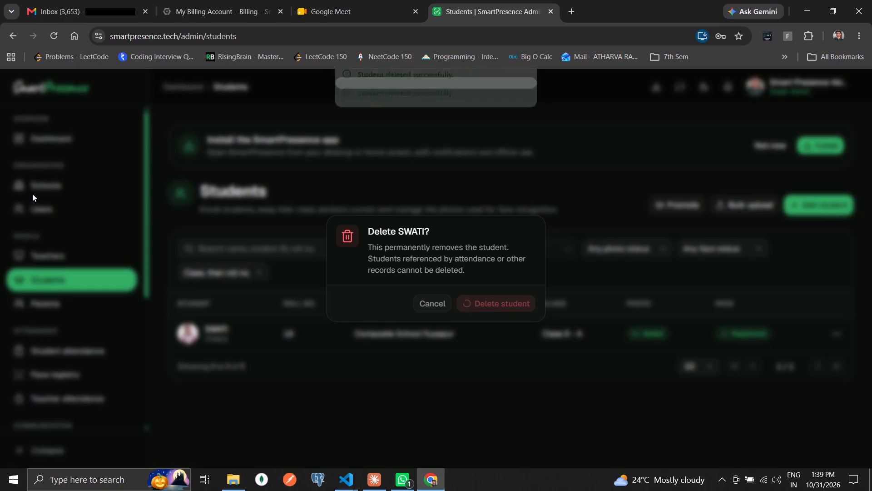
left_click(37, 261)
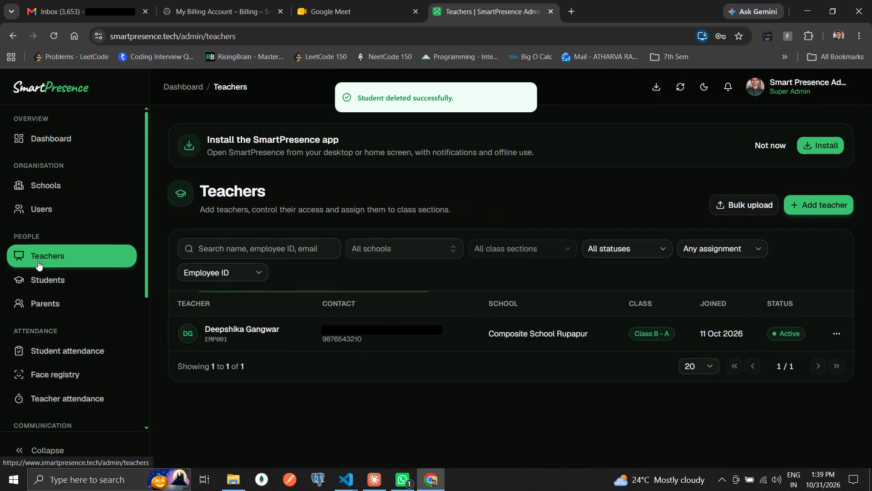
left_click(834, 335)
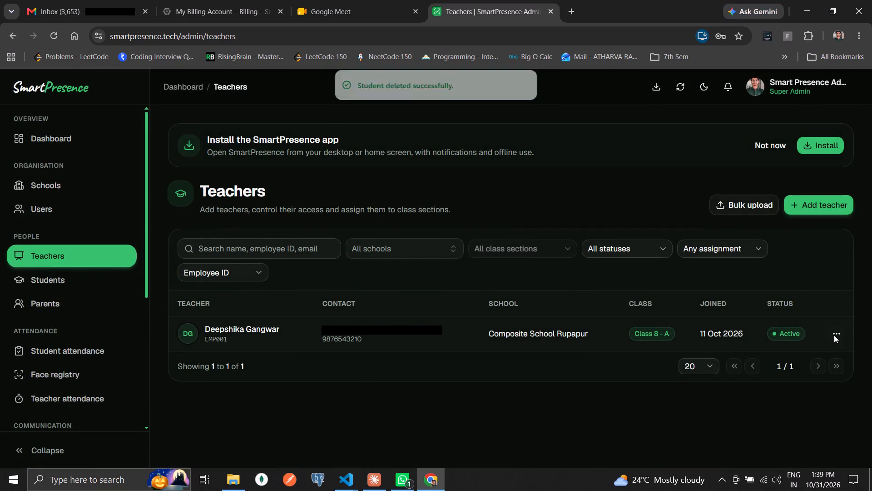
left_click(780, 443)
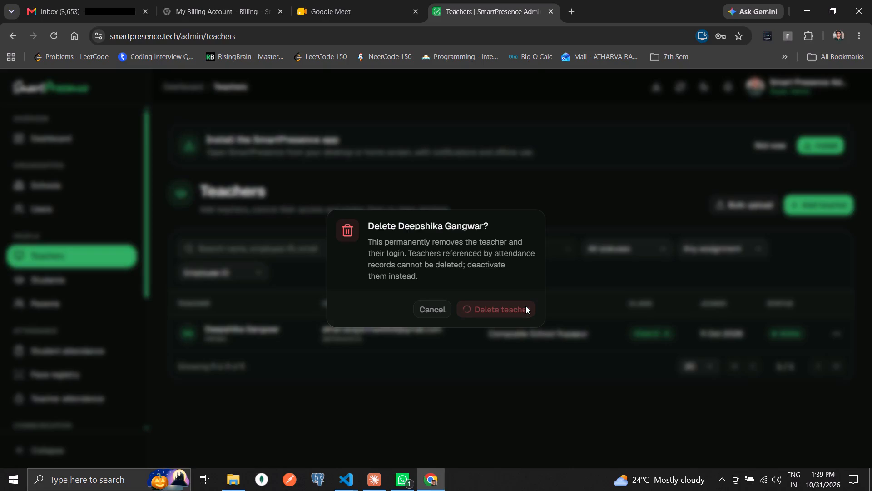
Examine the accounts in the Users list and the bulk actions offered for selected accounts.
left_click(63, 216)
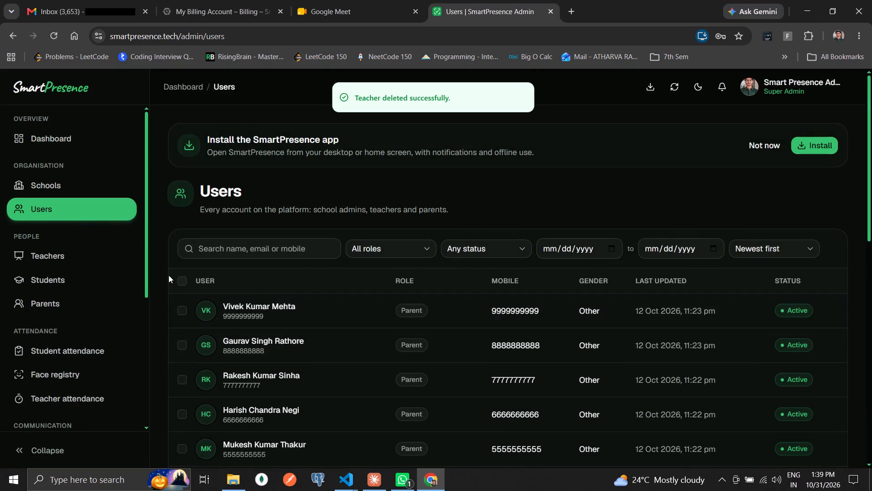
left_click(177, 275)
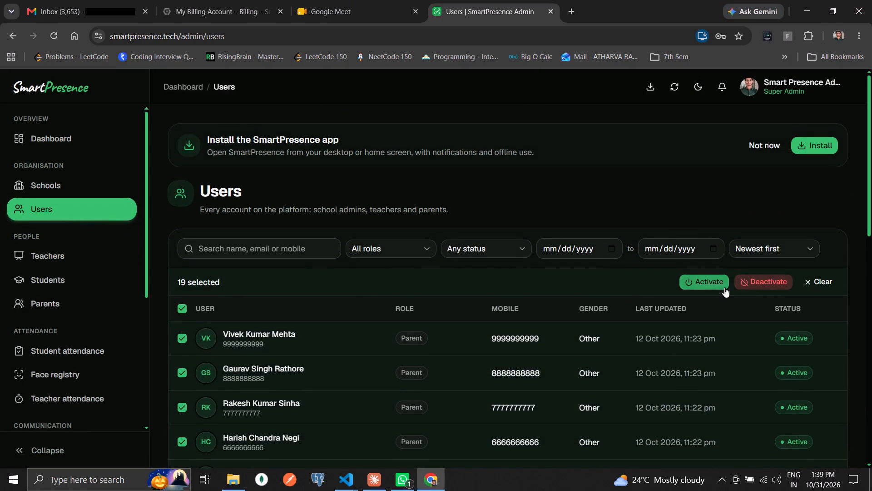
left_click(820, 281)
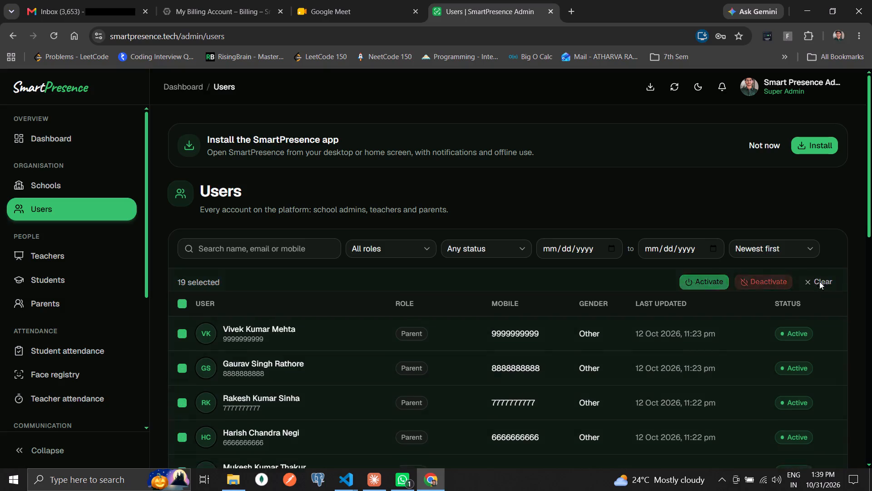
scroll(453, 366, "down", 7)
scroll(453, 365, "down", 16)
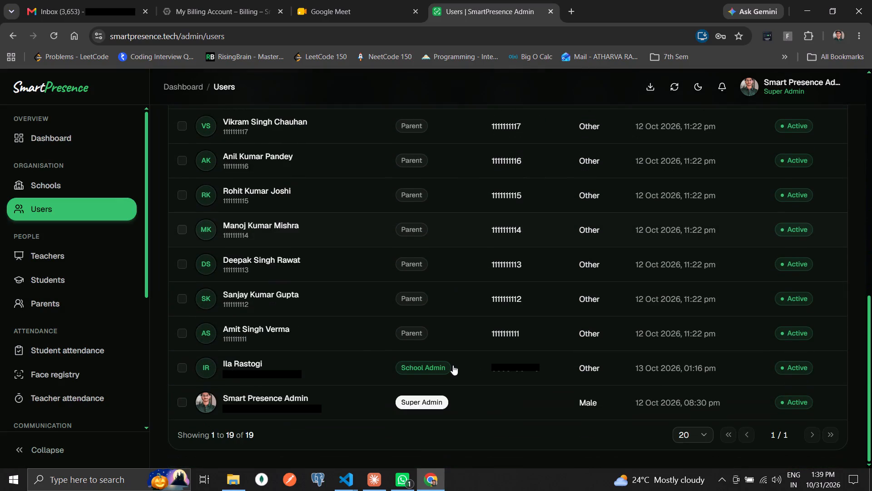
scroll(453, 365, "up", 2)
scroll(453, 365, "down", 3)
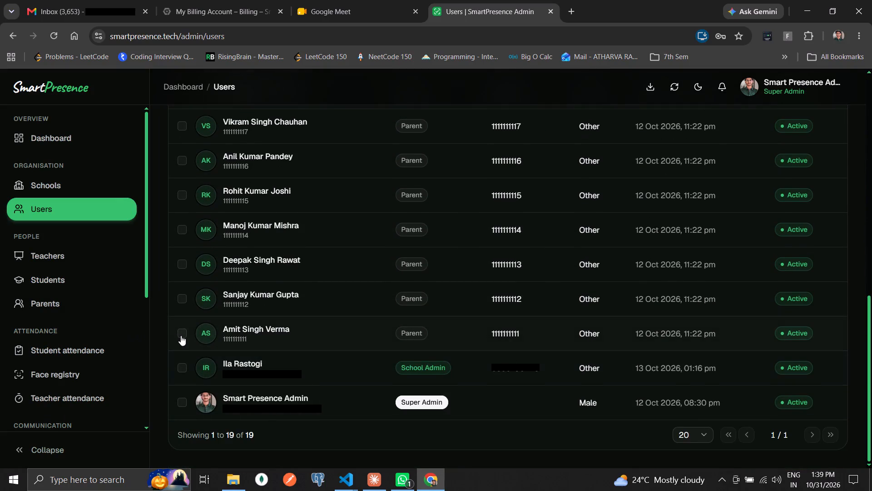
left_click(179, 334)
left_click(185, 365)
scroll(185, 365, "up", 2)
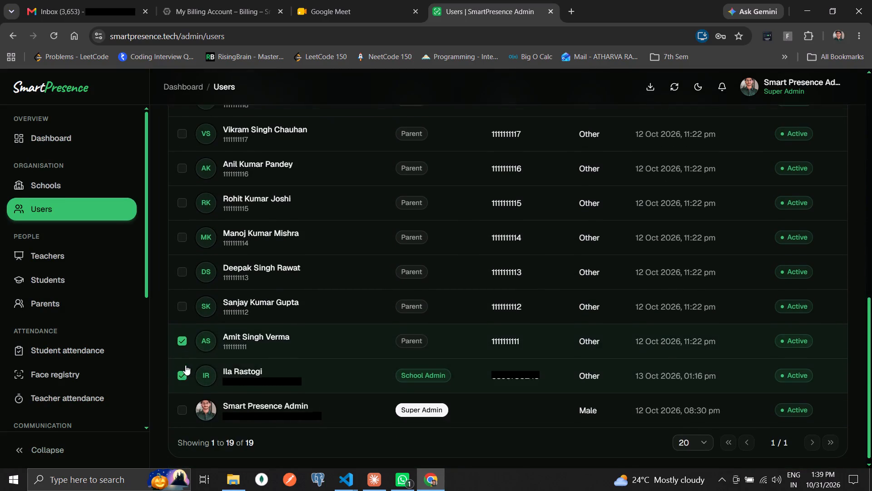
scroll(185, 365, "up", 9)
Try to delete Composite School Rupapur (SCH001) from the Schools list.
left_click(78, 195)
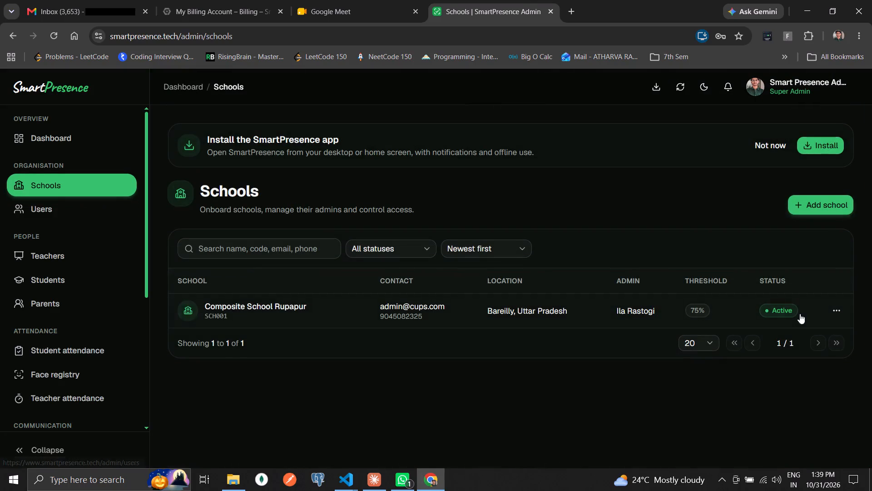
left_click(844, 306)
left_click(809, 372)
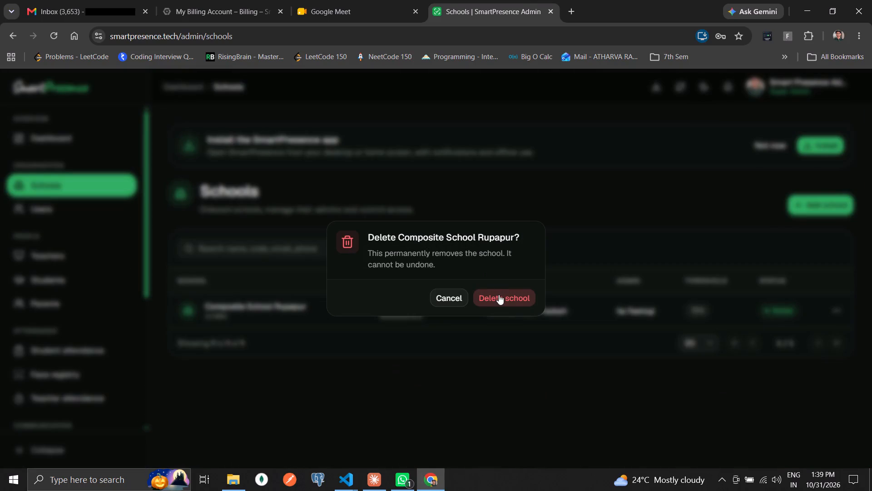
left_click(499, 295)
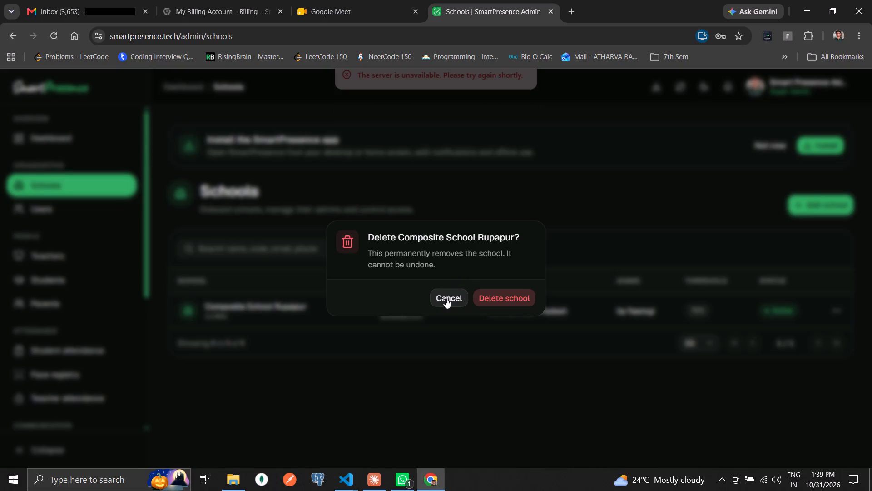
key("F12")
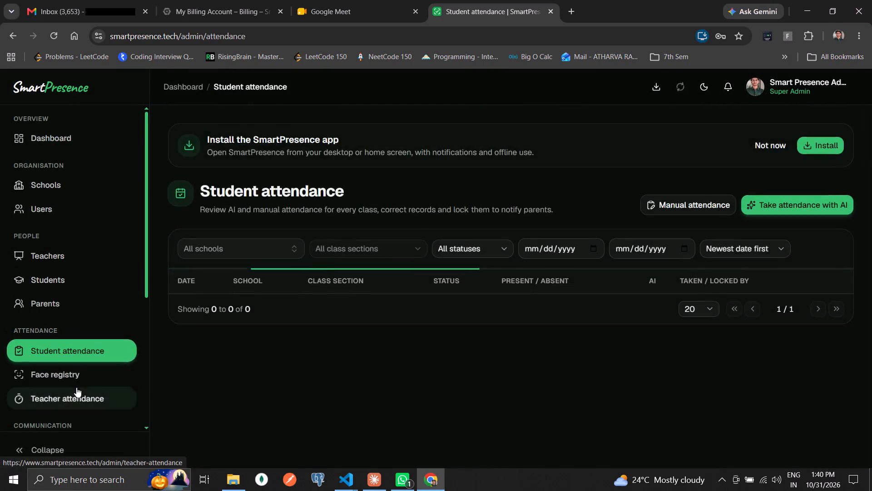
Check the Teacher attendance and Face registry pages for remaining records.
left_click(76, 386)
left_click(80, 406)
left_click(81, 380)
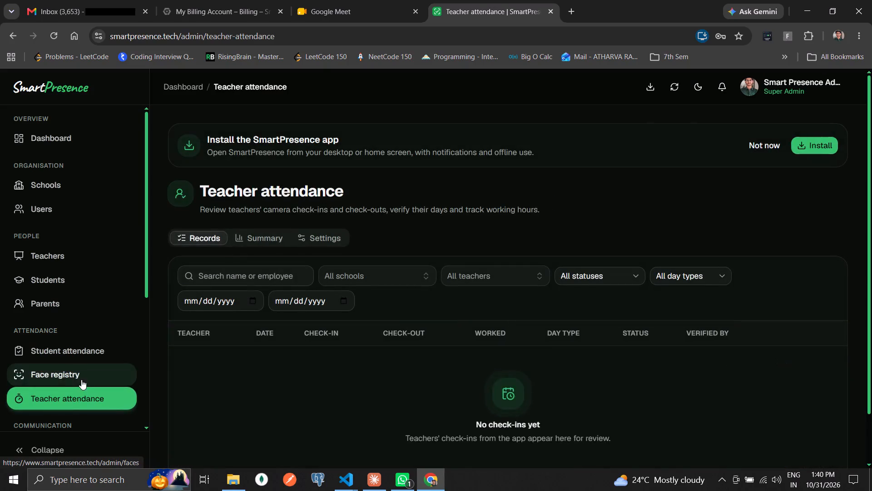
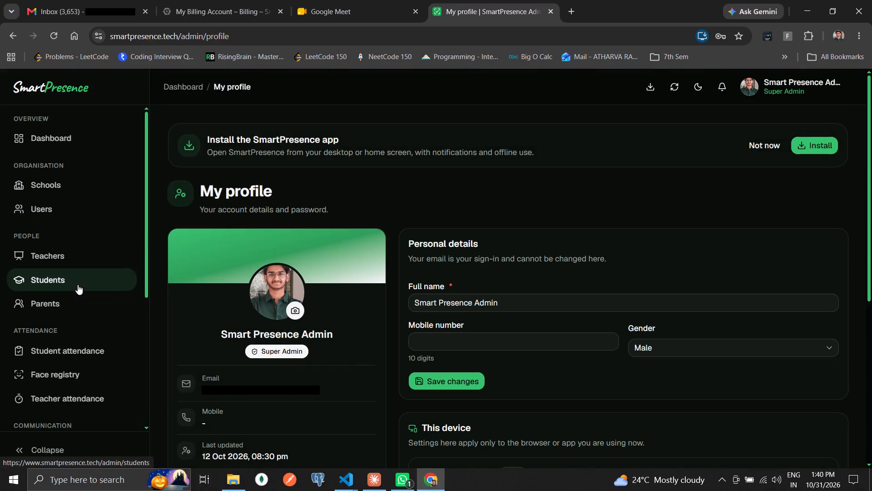
Check the Dashboard overview and the Parents list for remaining records.
left_click(75, 130)
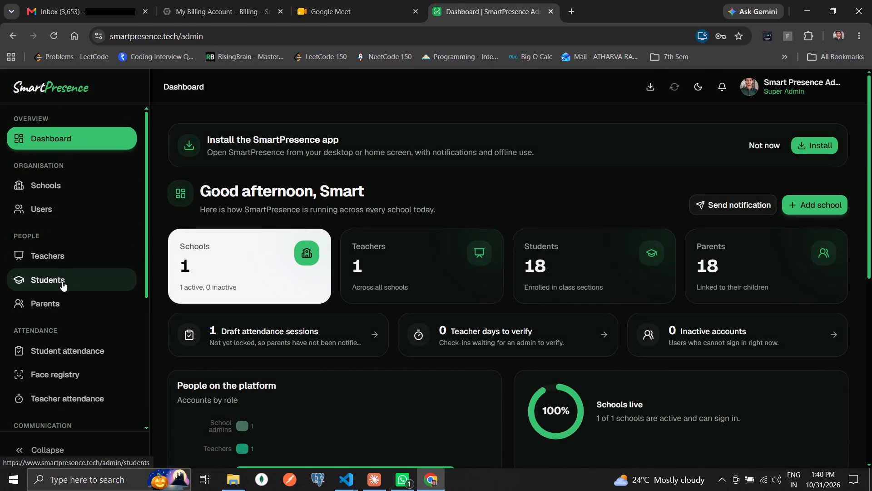
left_click(62, 301)
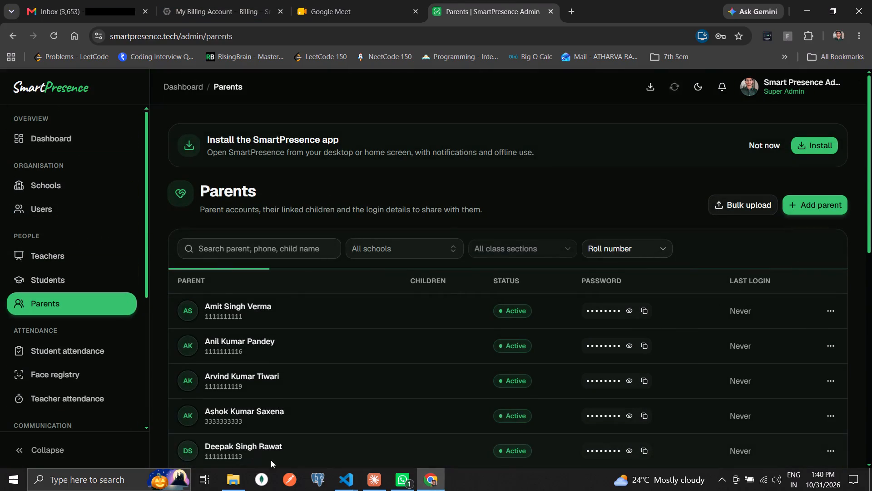
Launch pgAdmin 4 and look through the remaining accounts in the Parents list while it starts.
left_click(316, 490)
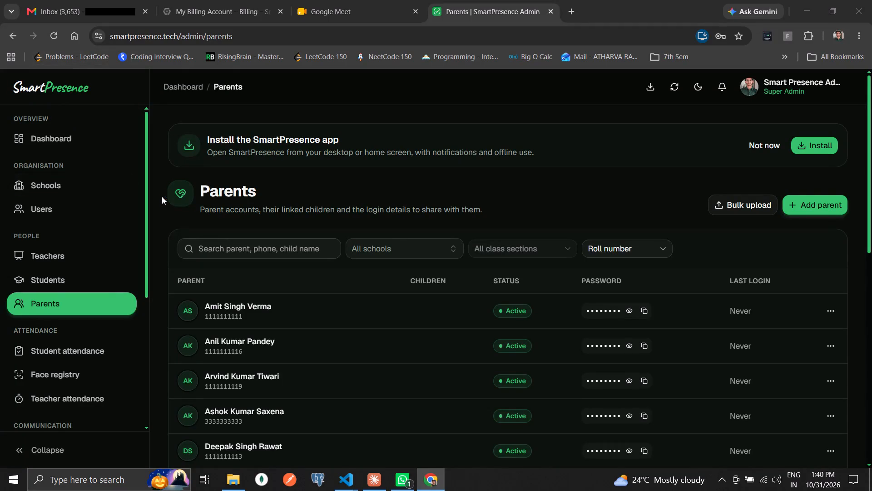
scroll(447, 307, "down", 9)
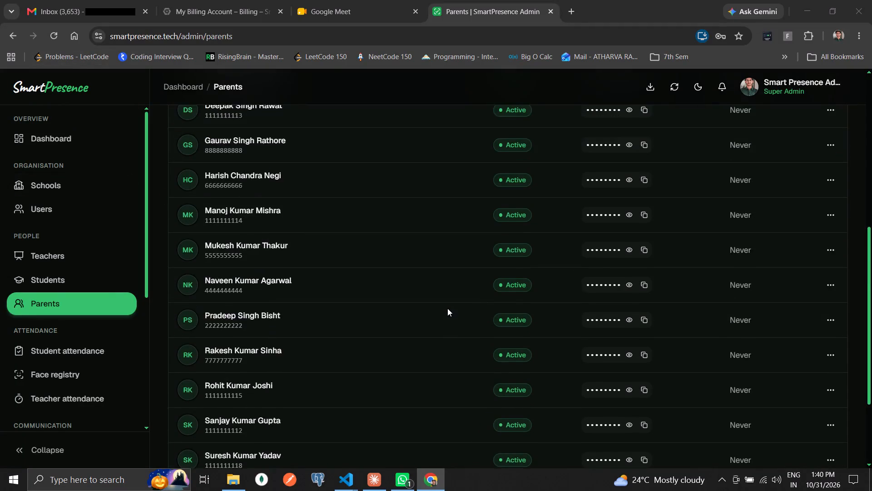
scroll(447, 308, "down", 5)
scroll(446, 308, "up", 16)
scroll(446, 308, "up", 6)
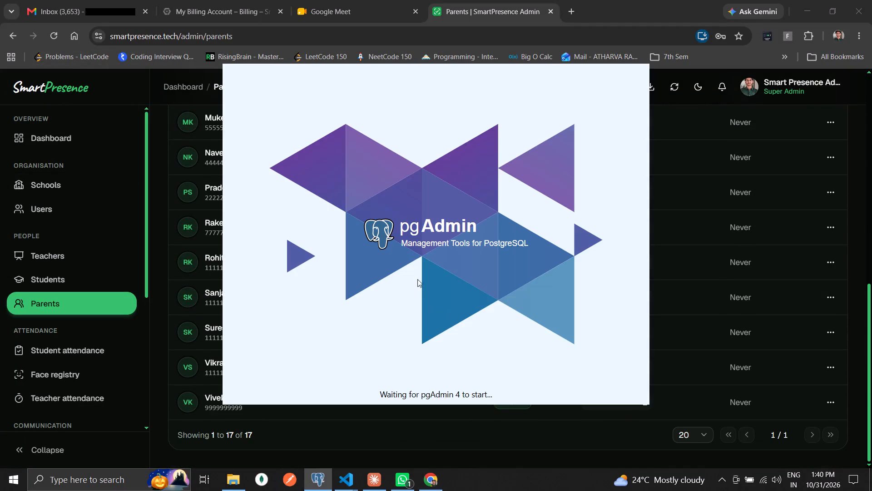
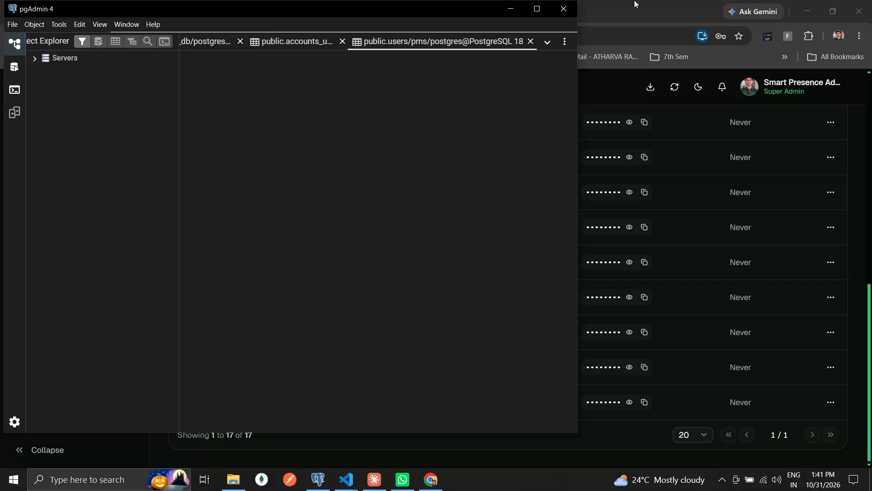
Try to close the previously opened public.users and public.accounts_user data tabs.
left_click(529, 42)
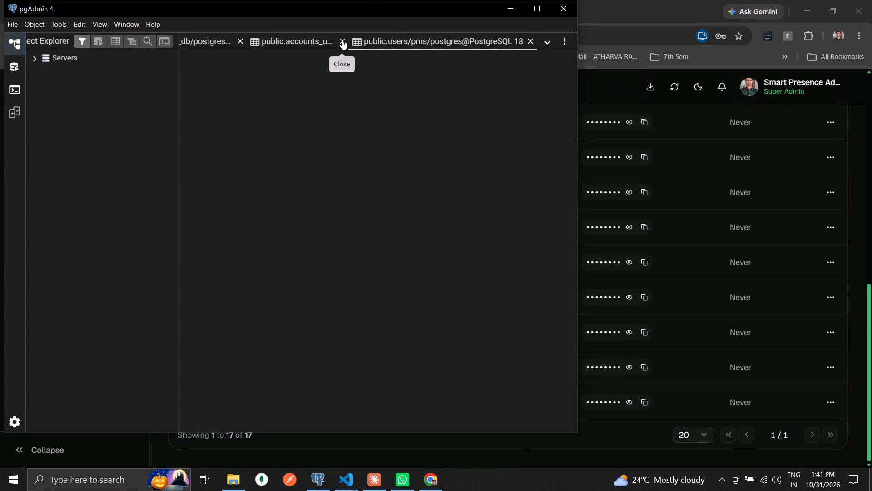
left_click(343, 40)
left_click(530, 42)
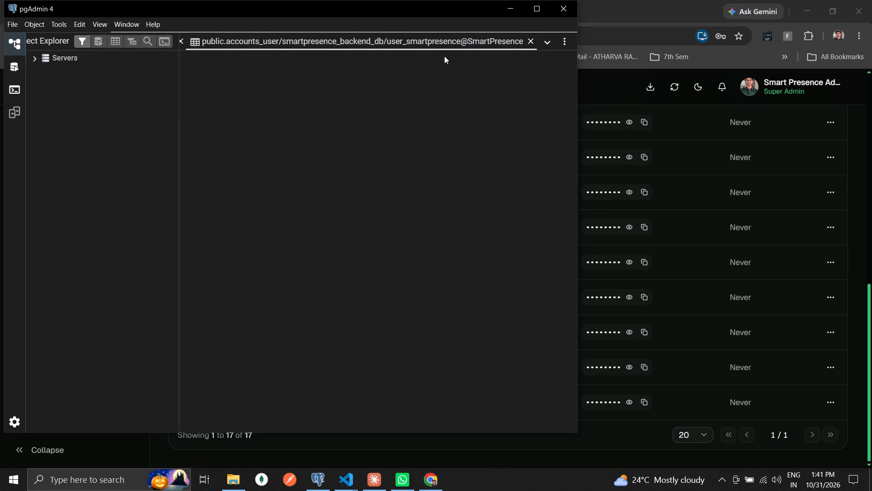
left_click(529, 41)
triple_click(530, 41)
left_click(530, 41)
left_click(34, 59)
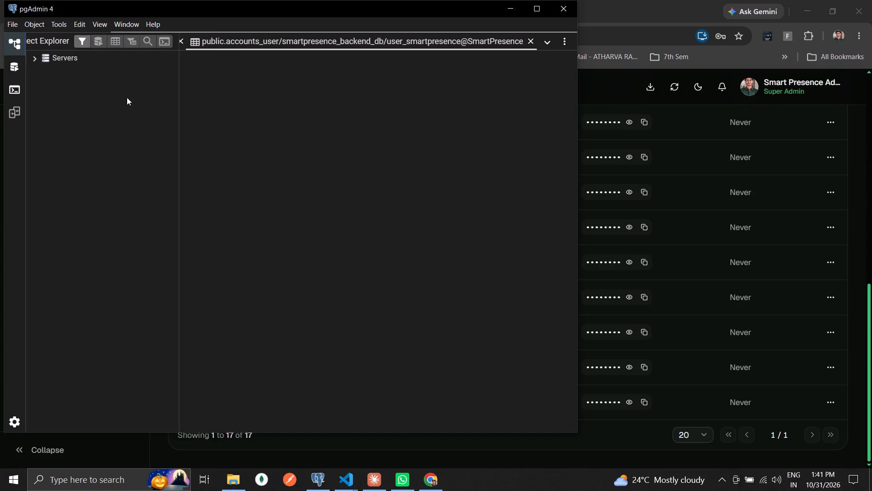
left_click(34, 55)
double_click(34, 58)
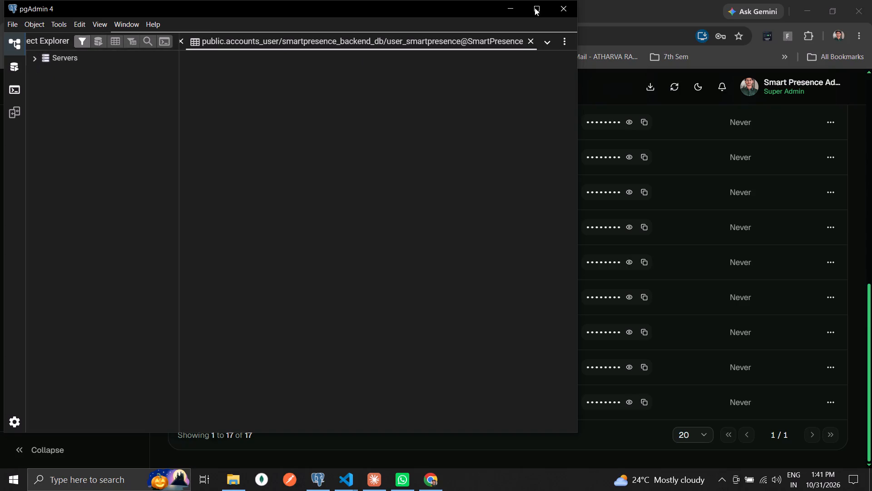
left_click(535, 6)
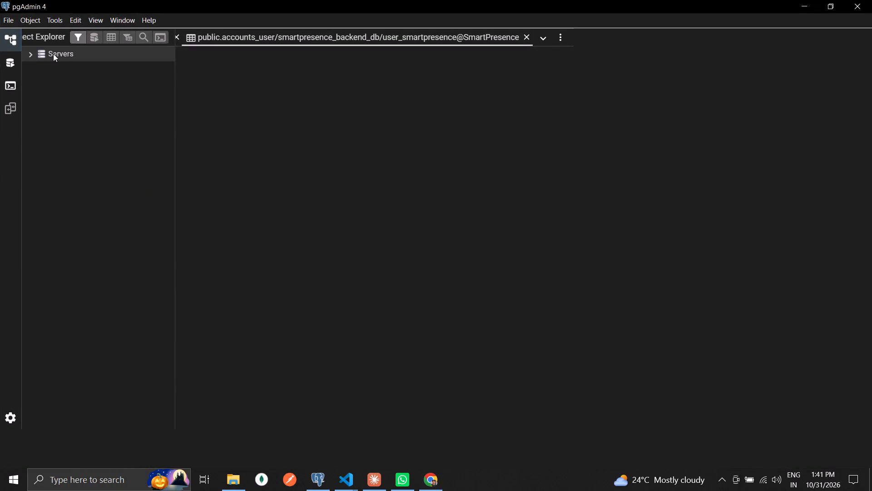
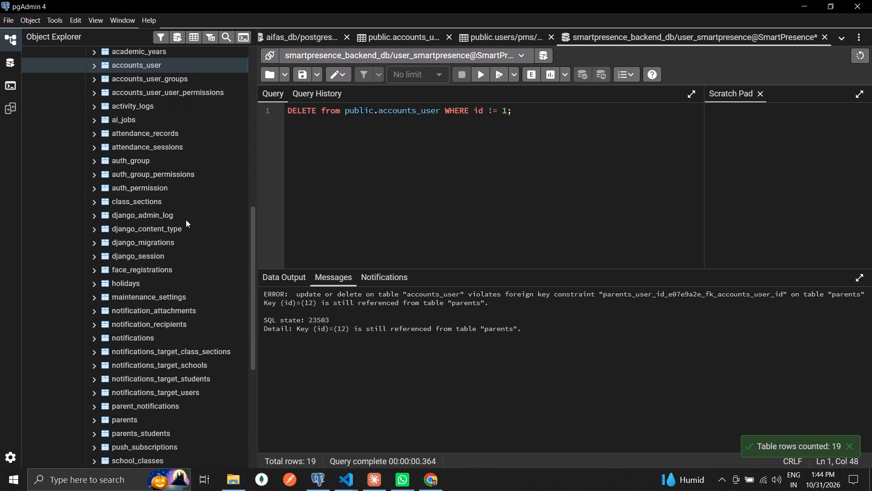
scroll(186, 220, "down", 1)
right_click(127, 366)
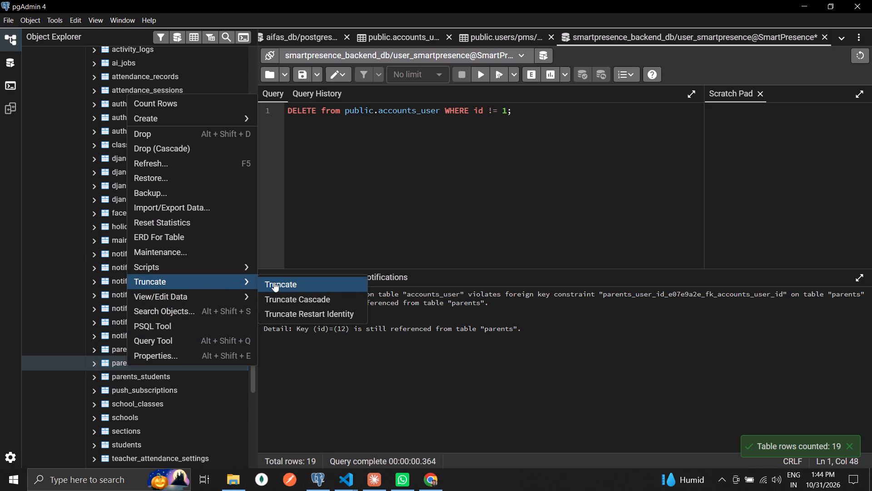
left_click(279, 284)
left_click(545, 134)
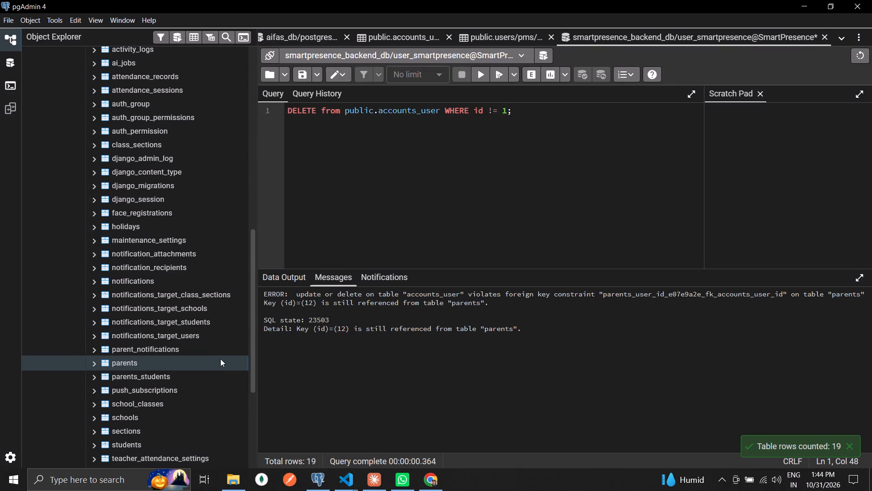
Truncate the parents table with the Truncate Cascade option.
right_click(220, 359)
left_click(404, 292)
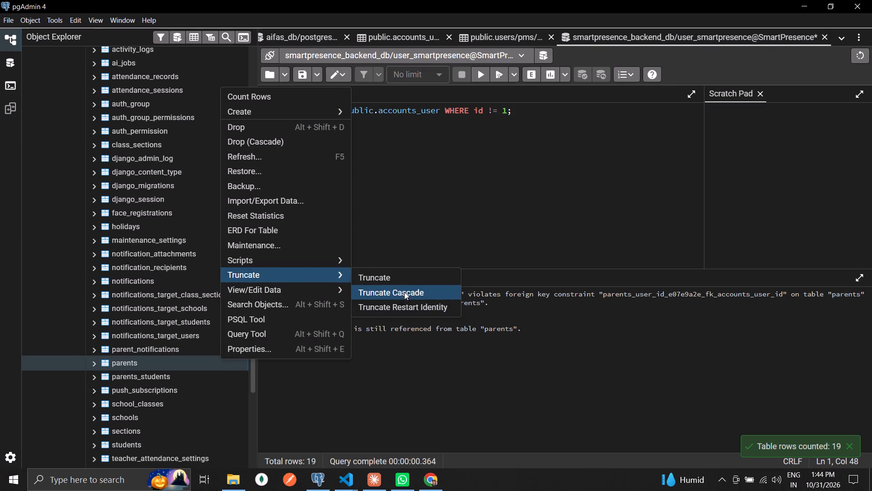
left_click(593, 128)
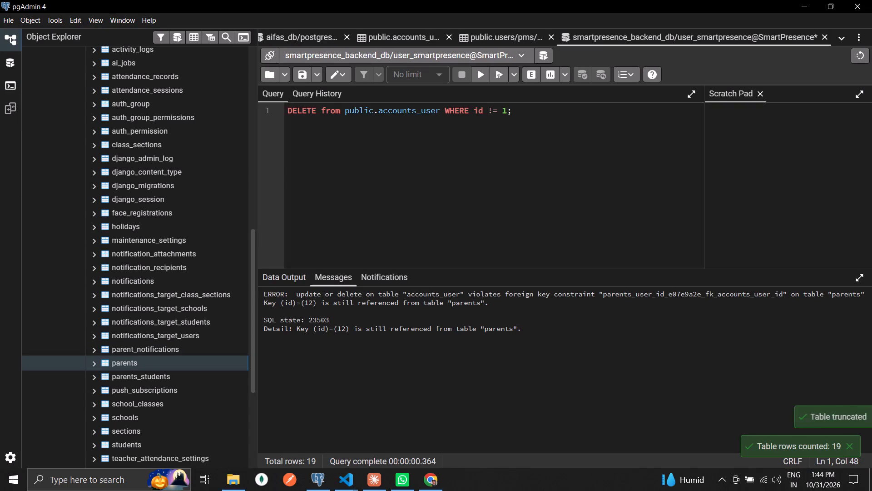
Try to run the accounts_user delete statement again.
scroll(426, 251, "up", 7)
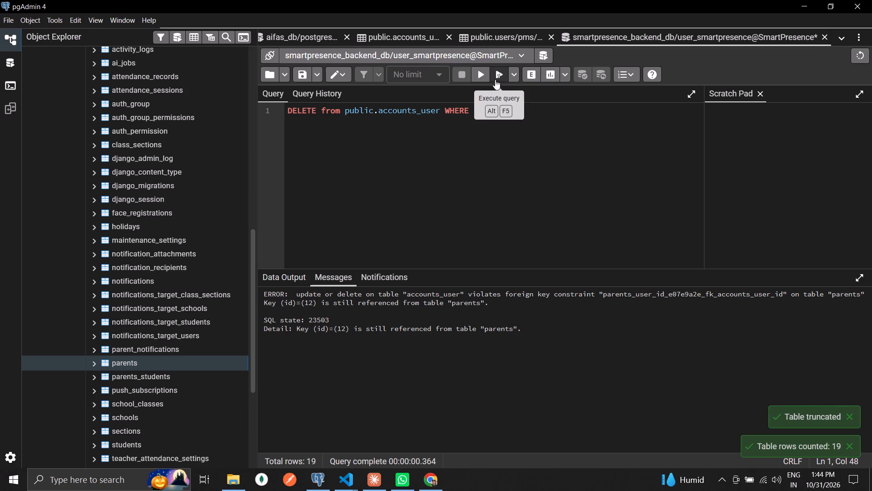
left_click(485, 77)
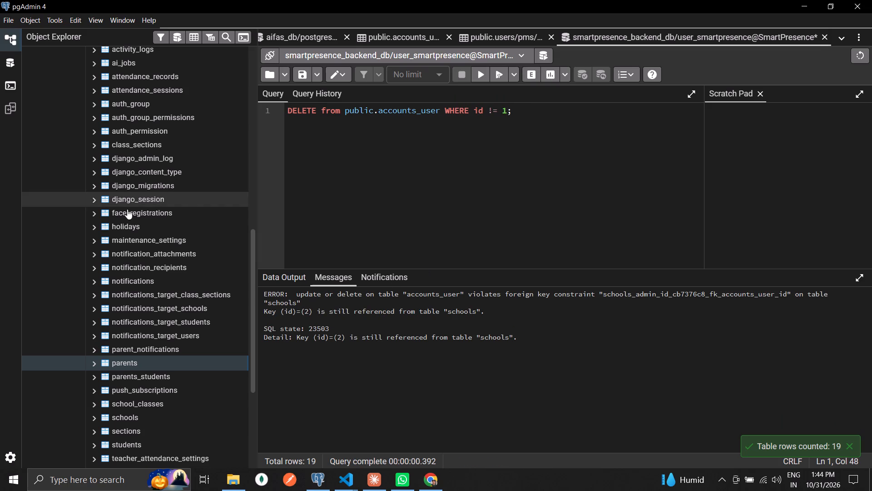
Truncate the schools table with the Truncate Cascade option and accept the confirmation.
scroll(136, 128, "up", 9)
scroll(139, 264, "down", 3)
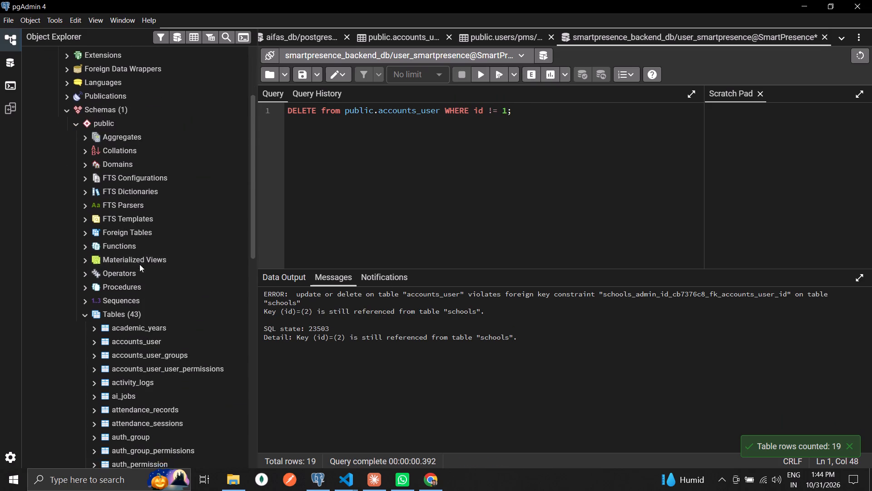
scroll(139, 264, "down", 1)
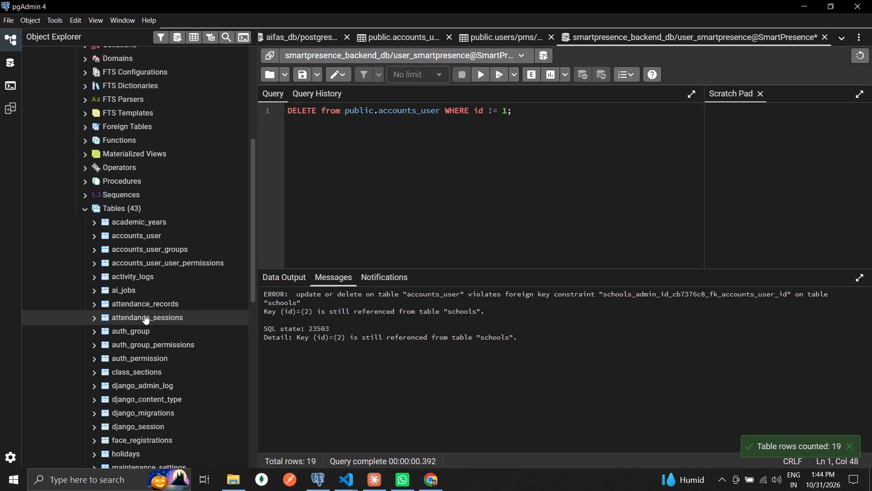
scroll(146, 329, "down", 3)
scroll(160, 403, "down", 3)
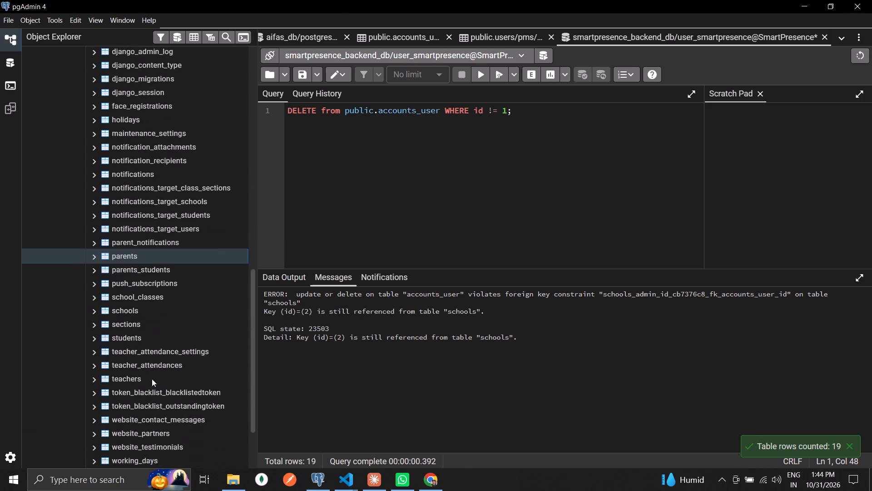
left_click(149, 303)
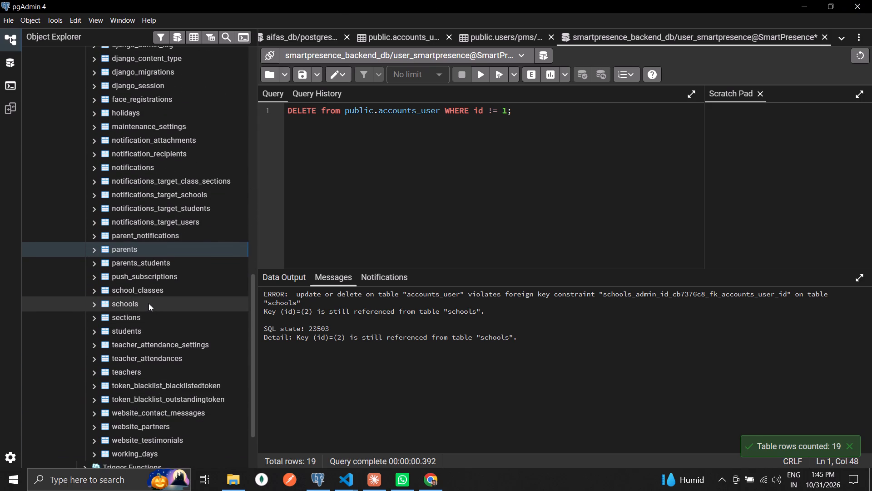
right_click(149, 303)
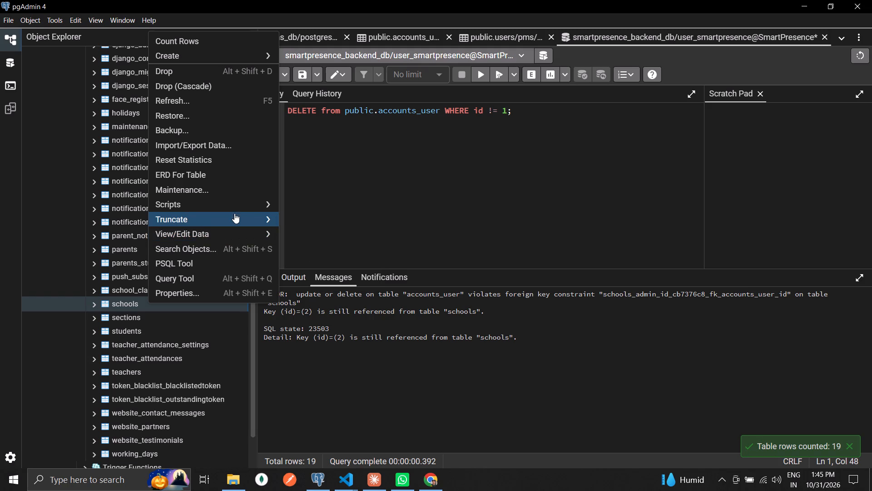
left_click(303, 230)
left_click(591, 130)
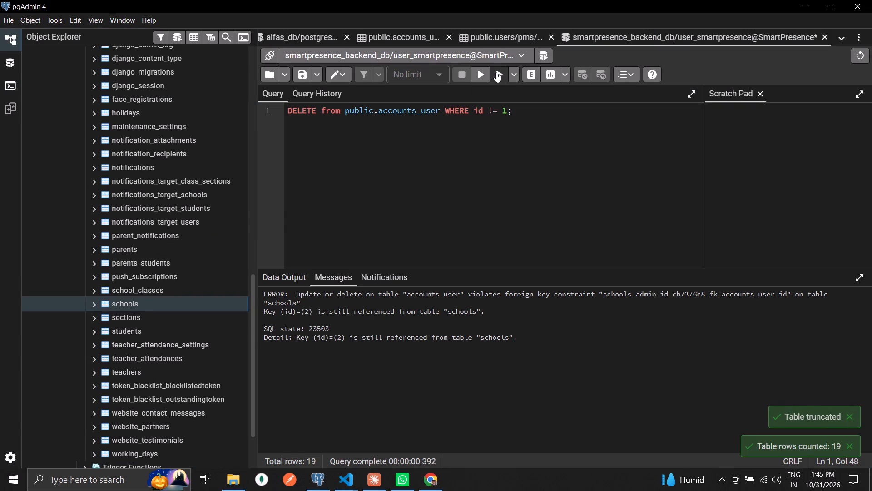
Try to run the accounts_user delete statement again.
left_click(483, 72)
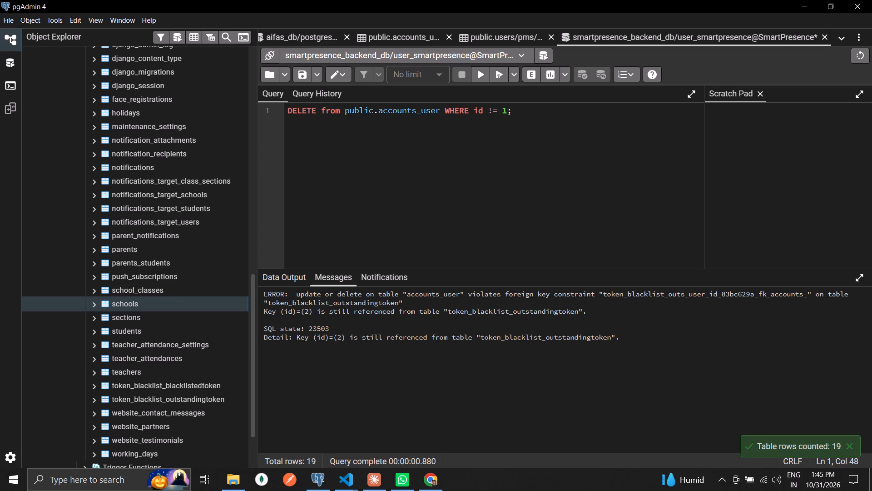
View all rows of the token_blacklist_blacklistedtoken table.
scroll(133, 317, "down", 2)
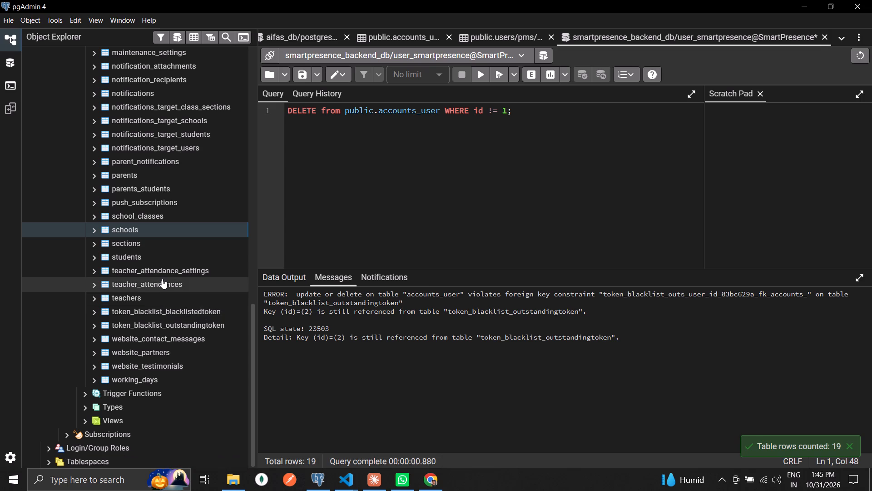
right_click(188, 314)
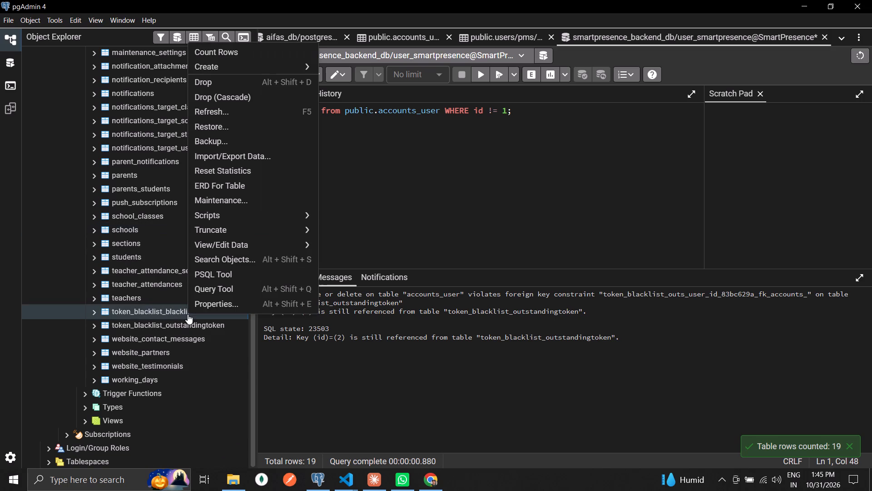
left_click(375, 243)
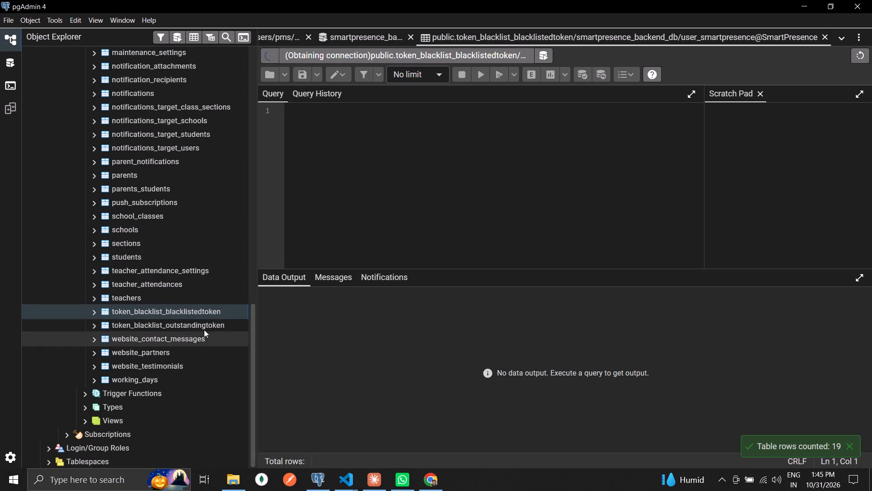
Truncate the token_blacklist_outstandingtoken table with the Truncate Cascade option and accept the confirmation.
right_click(188, 326)
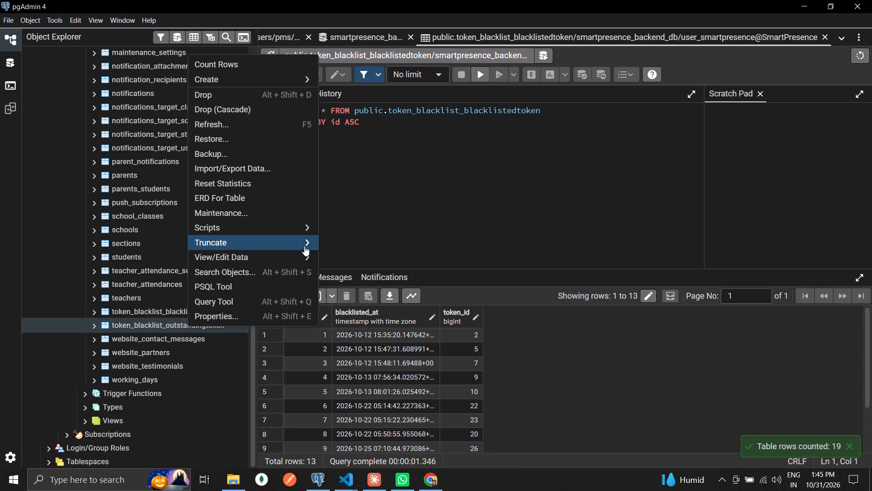
left_click(349, 261)
left_click(594, 126)
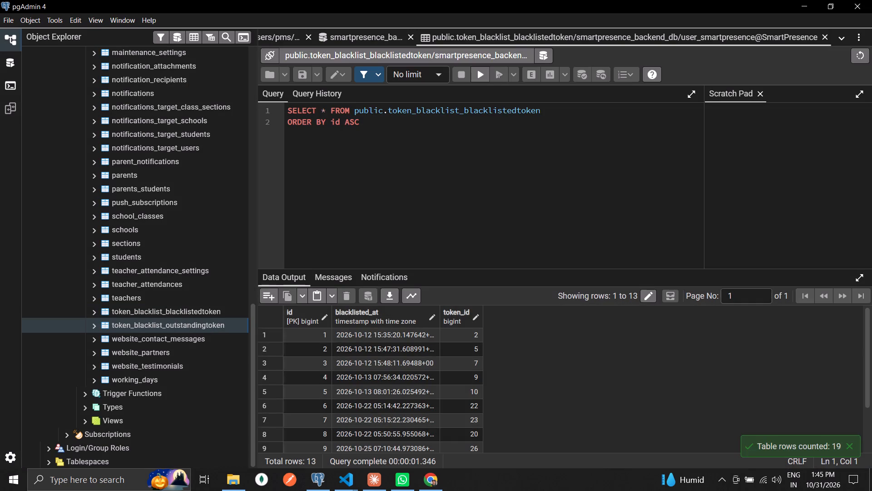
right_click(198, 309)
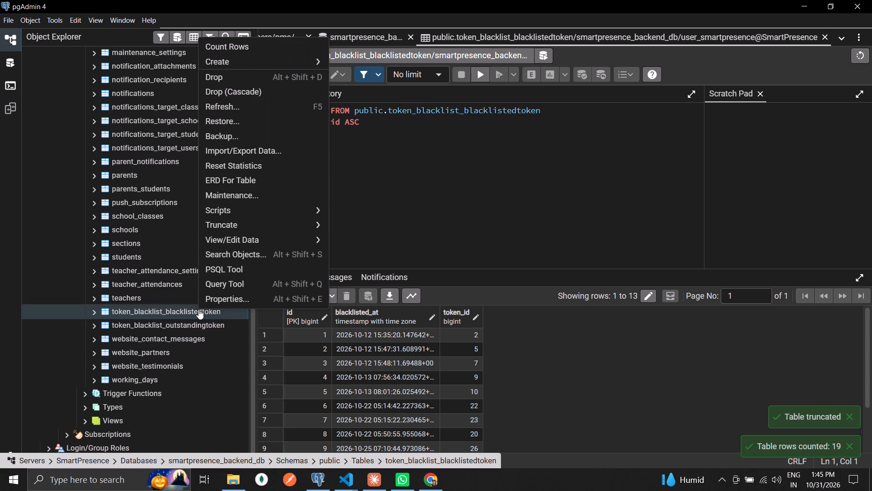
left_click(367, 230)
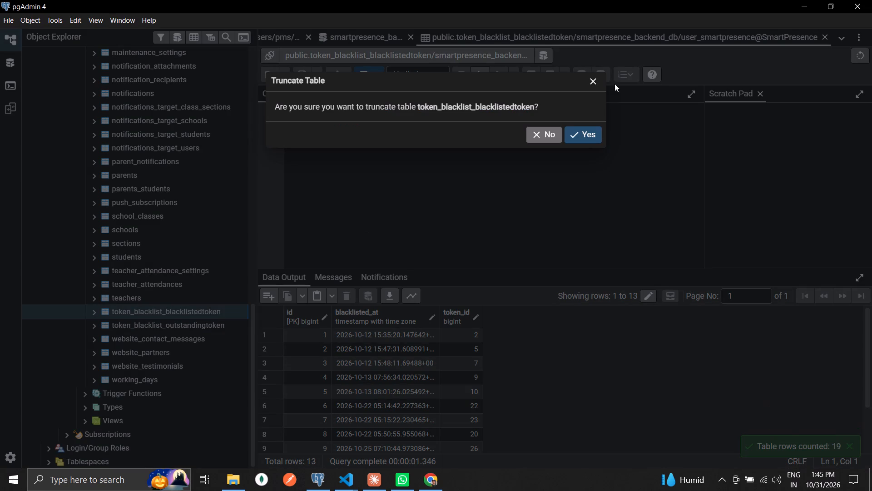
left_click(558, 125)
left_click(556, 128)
View all rows of the token_blacklist_blacklistedtoken table again to check its contents.
right_click(219, 295)
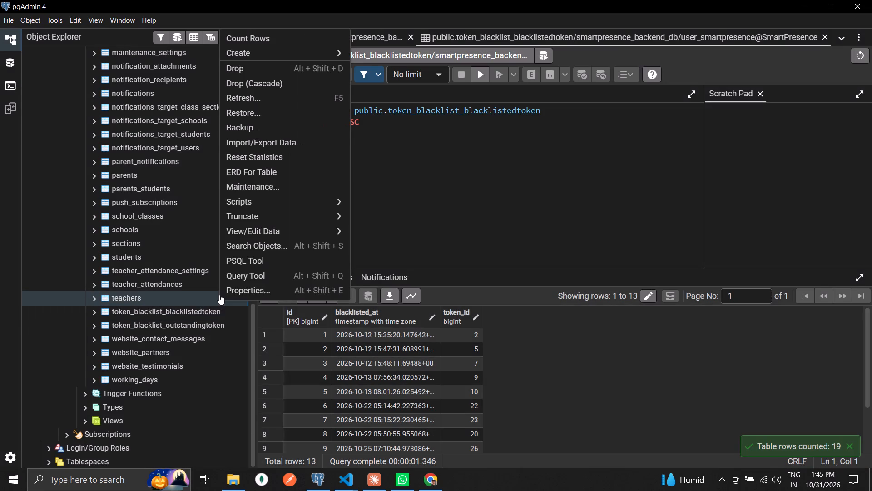
right_click(196, 317)
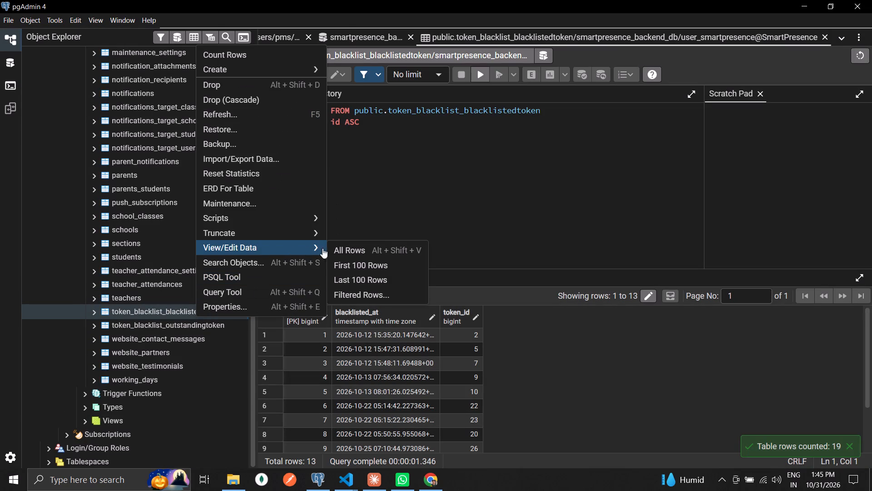
left_click(390, 249)
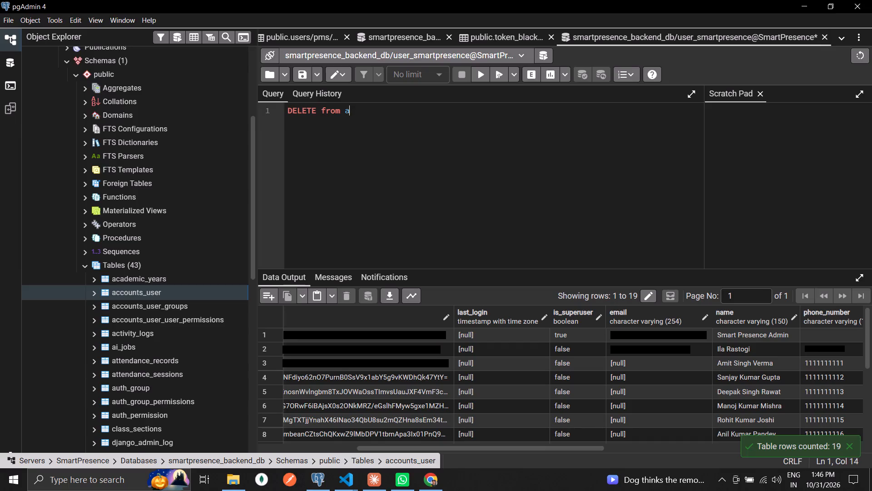
Write the delete statement as DELETE from public.accounts_user where is_superuser = false;.
key("BackSpace")
type("ou")
key("BackSpace")
key("BackSpace")
type("public.")
type("accounts")
type("_user where is_superuser")
key("space")
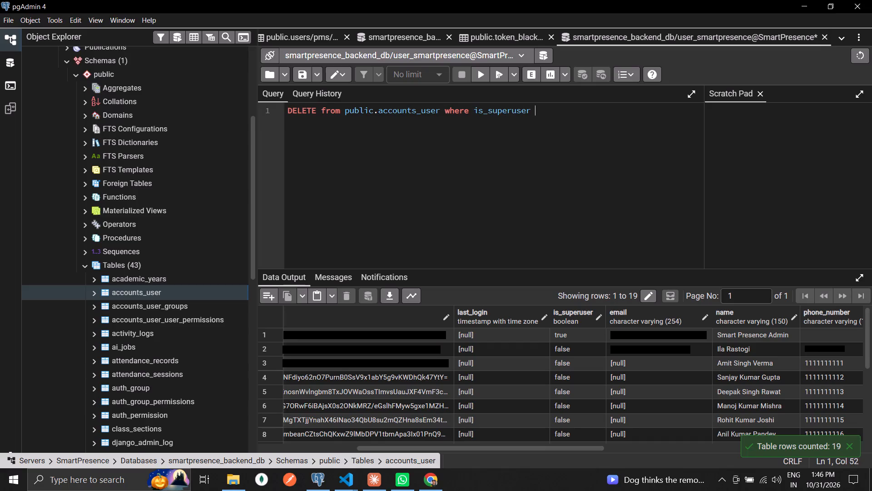
type("is")
key("BackSpace")
key("BackSpace")
type("=")
key("space")
type("false")
key("semicolon")
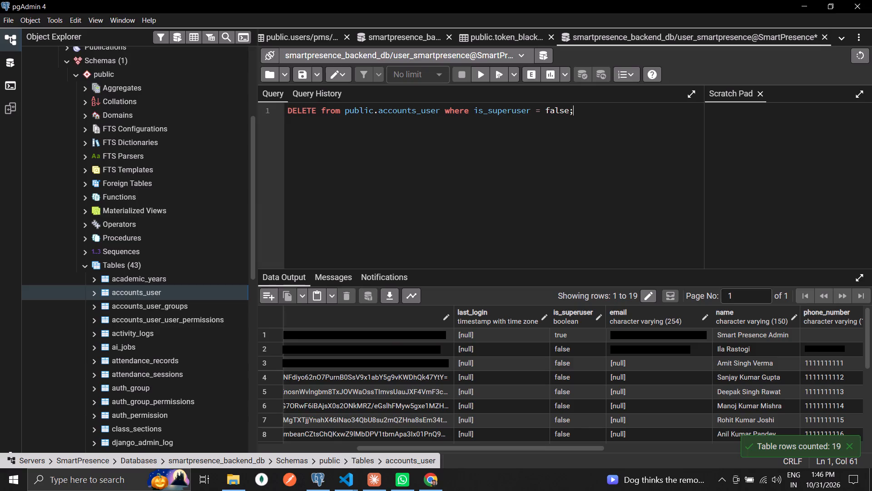
Enclose the value false in single quotes and execute the whole delete statement.
key("Left")
key("apostrophe")
key("ctrl+Left")
key("ctrl+Left")
key("apostrophe")
key("ctrl+a")
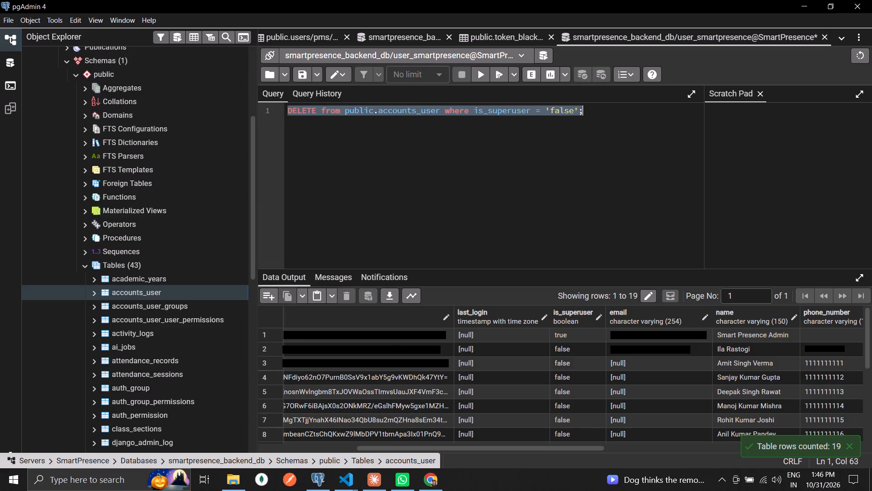
left_click(486, 77)
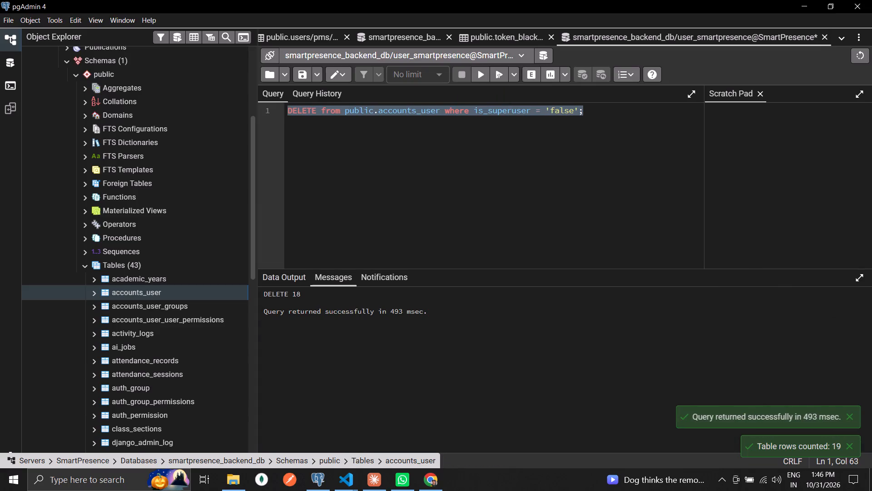
View all rows of the accounts_user table and check the remaining data across its columns.
right_click(161, 287)
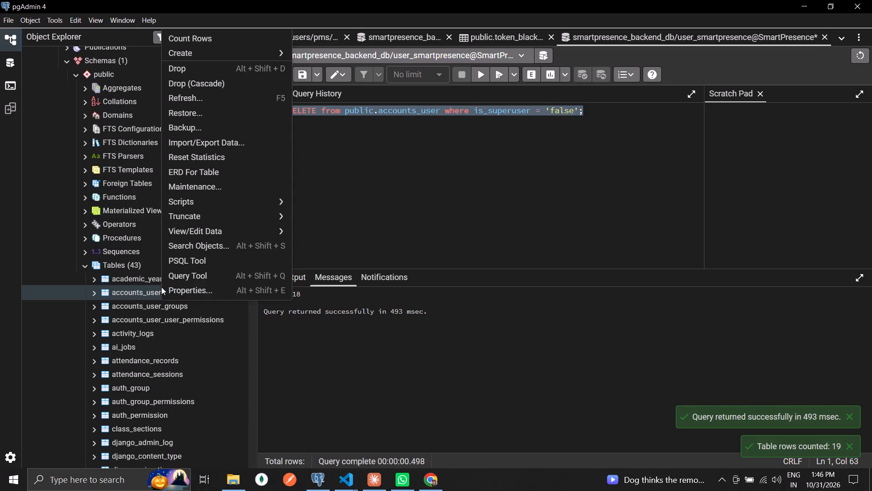
left_click(305, 230)
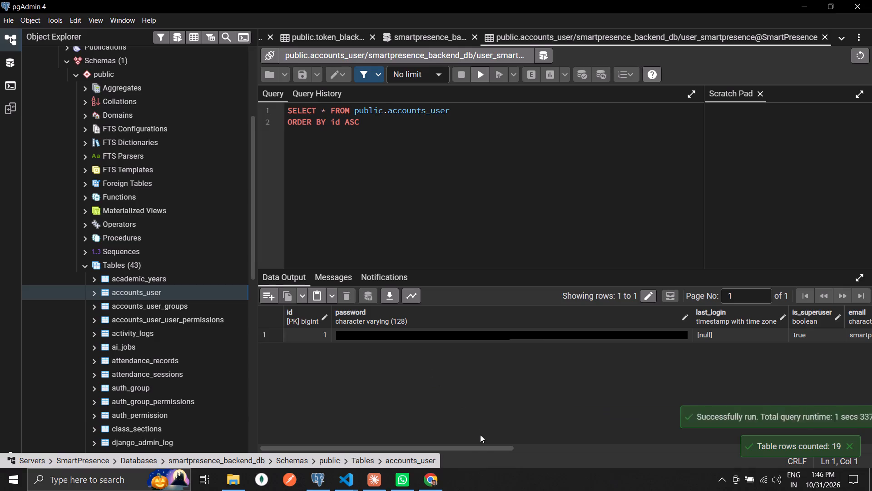
left_click_drag(481, 448, 871, 440)
Switch to Chrome, reload the SmartPresence admin site, and check its Schools and Users pages.
key("alt+Tab")
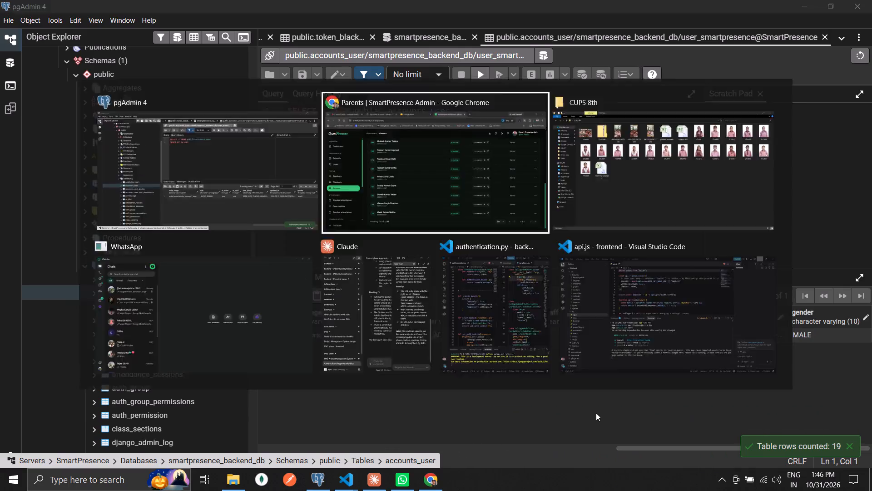
key("ctrl+r")
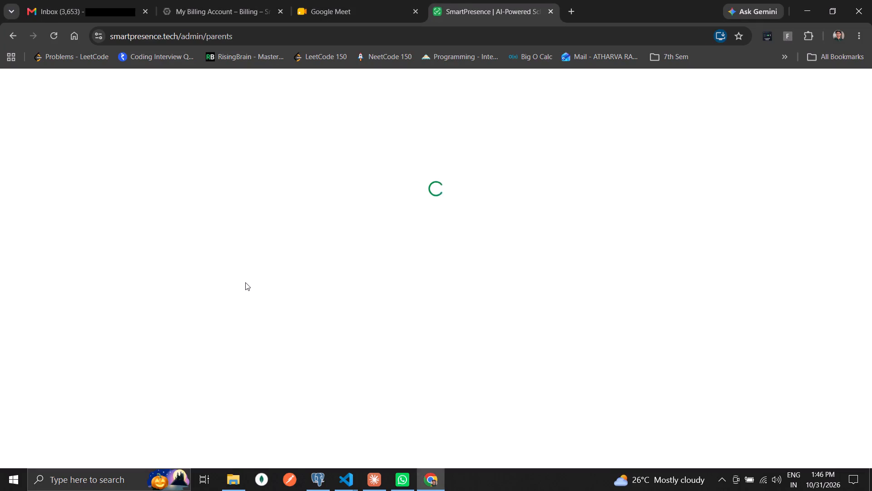
left_click(96, 195)
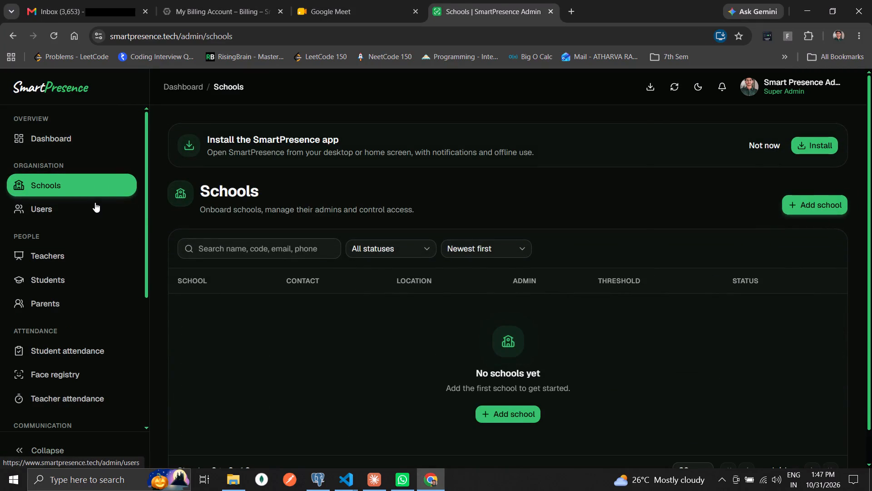
left_click(92, 208)
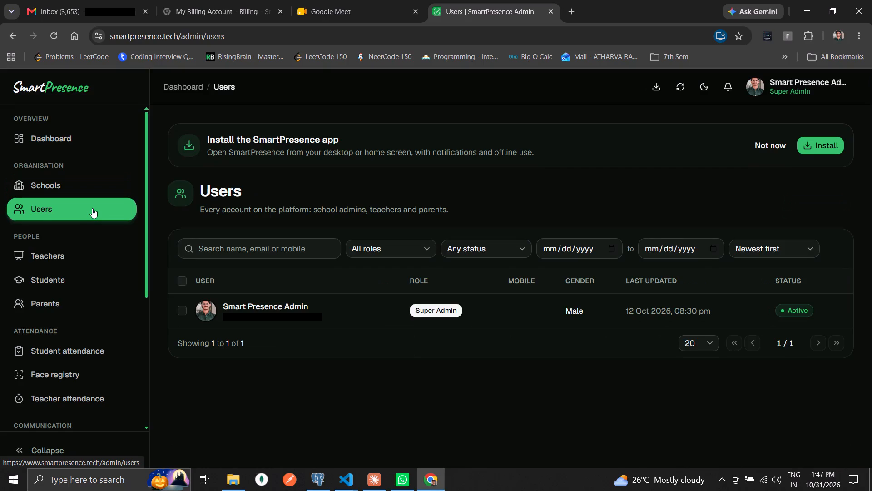
Open the Activity logs page of the SmartPresence admin site and check its entries down to the end.
scroll(84, 393, "down", 6)
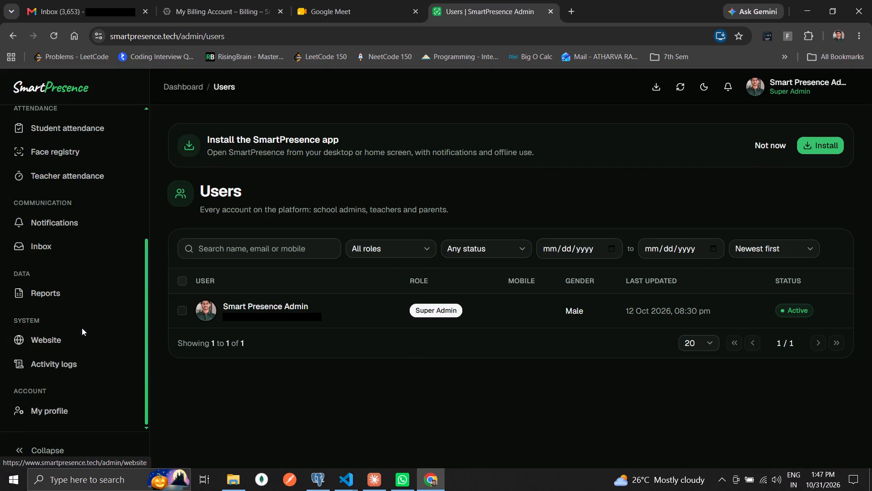
left_click(76, 363)
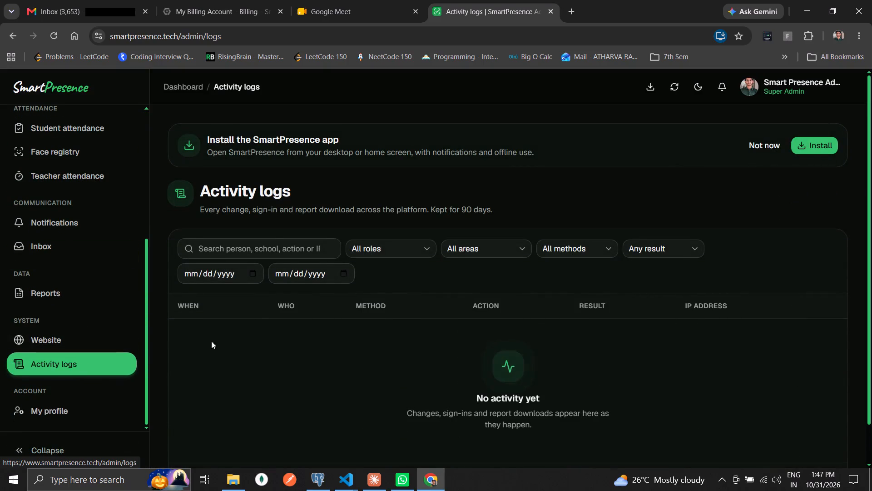
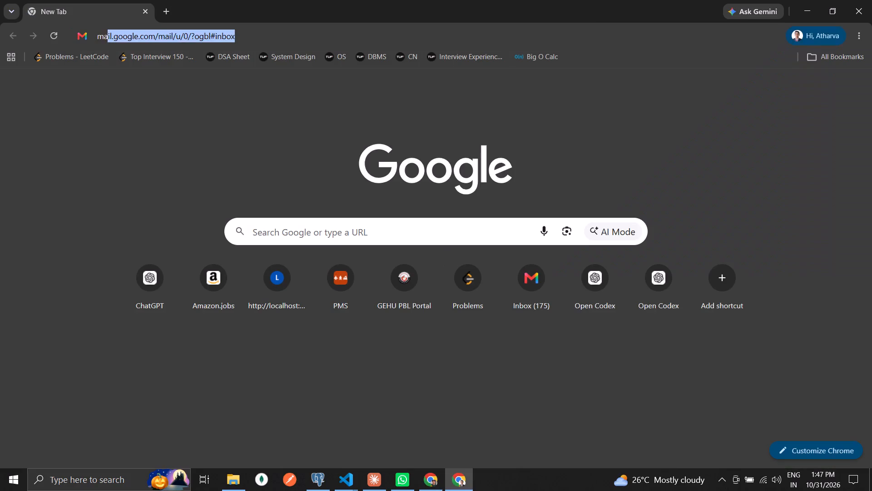
Open the Gmail inbox in the new Chrome window.
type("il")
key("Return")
Open smartpresence.tech in a new browser tab and go to its login page.
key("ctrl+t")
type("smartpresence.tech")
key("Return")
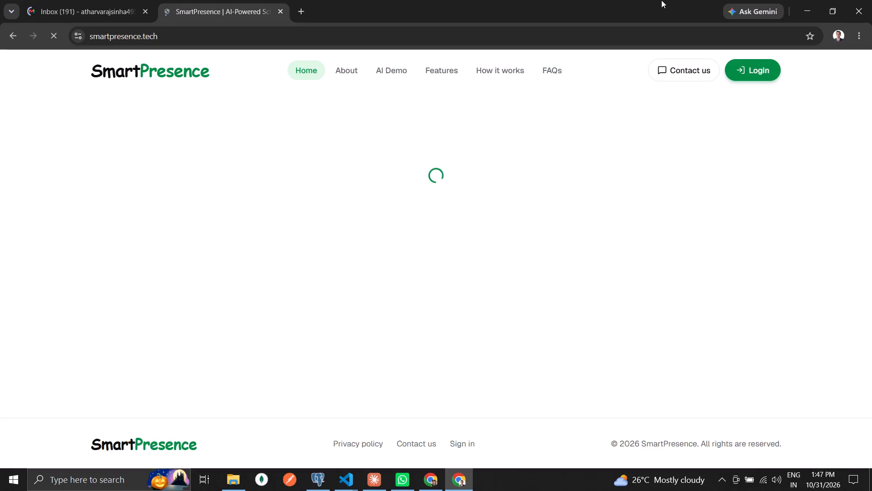
left_click(725, 69)
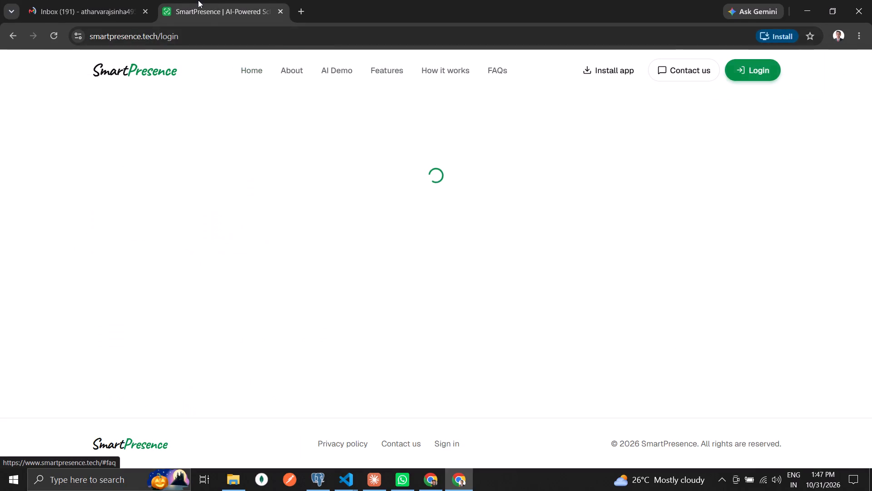
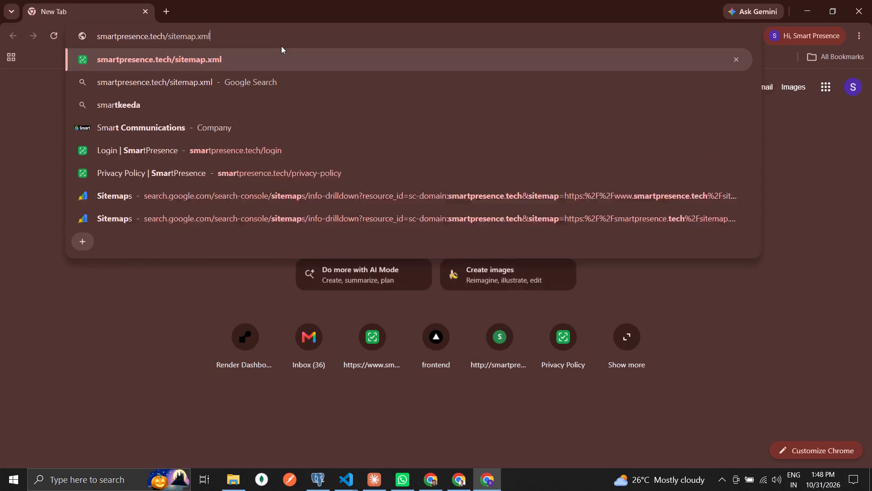
Replace the sitemap.xml path in the new tab's address to go to the smartpresence.tech/login page.
key("ctrl+shift+Left")
key("ctrl+shift+Left")
key("ctrl+shift+Left")
key("ctrl+shift+Right")
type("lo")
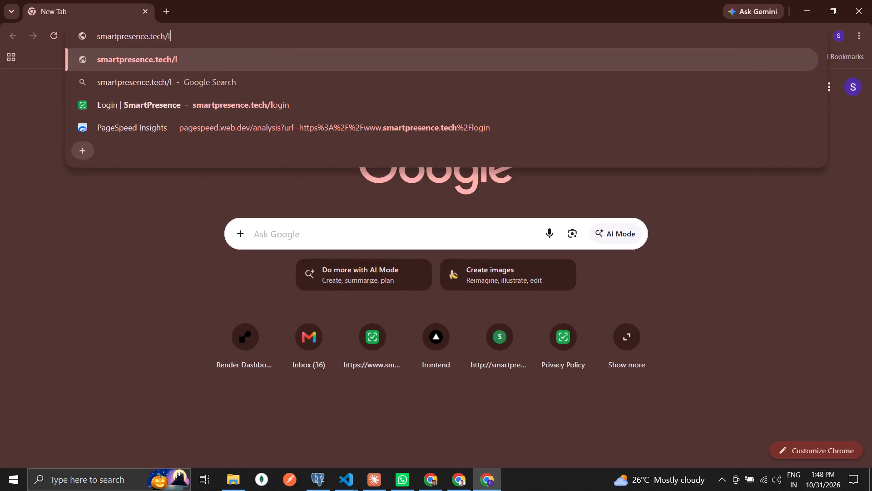
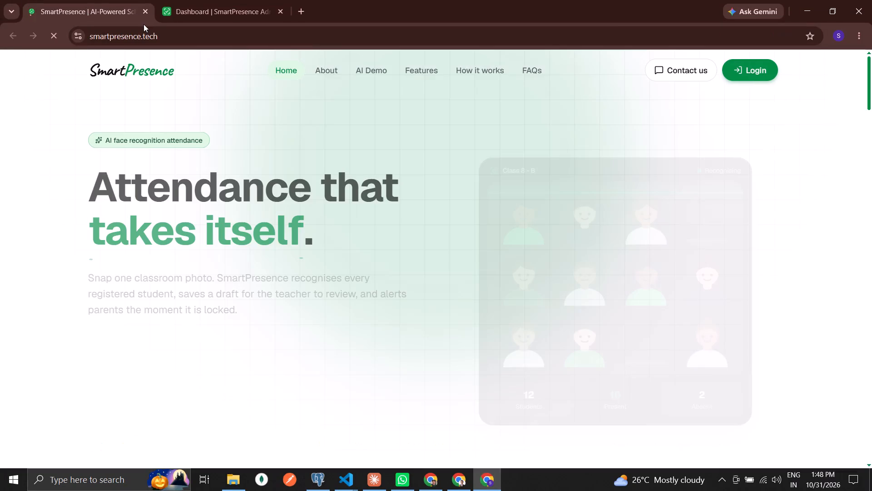
Close the SmartPresence admin dashboard page, keeping only the smartpresence.tech home page open.
left_click(177, 0)
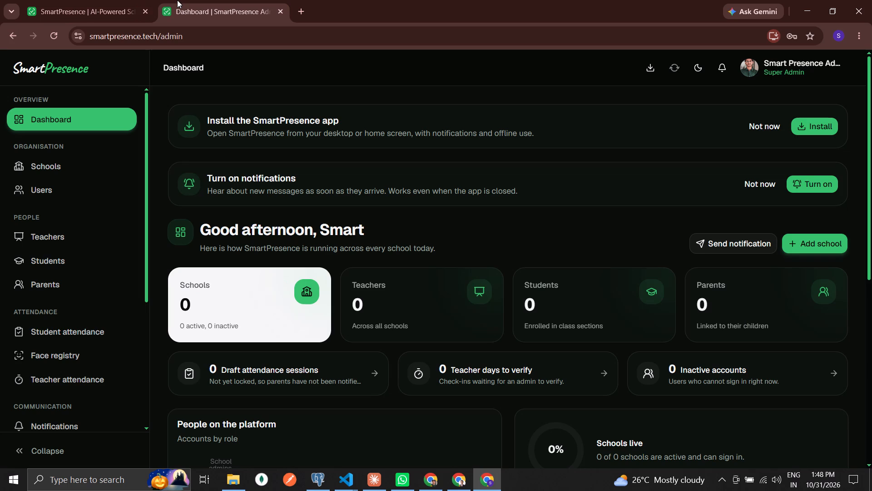
left_click(59, 0)
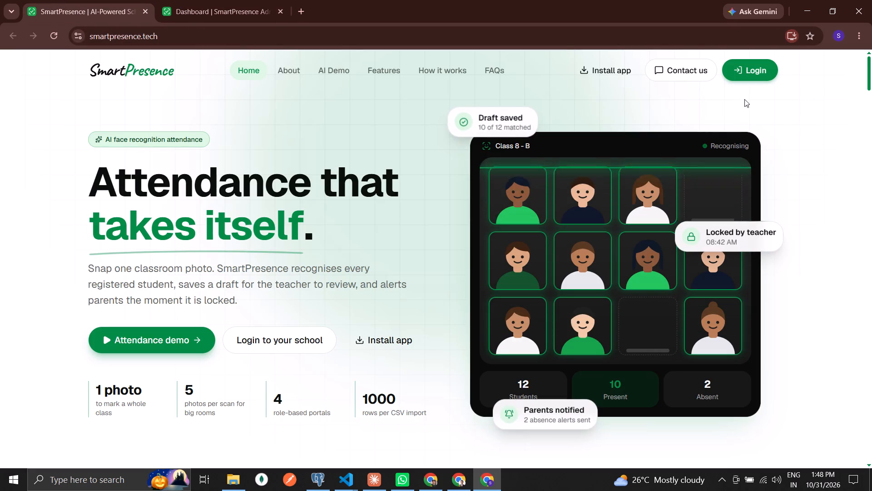
left_click(173, 0)
key("ctrl+w")
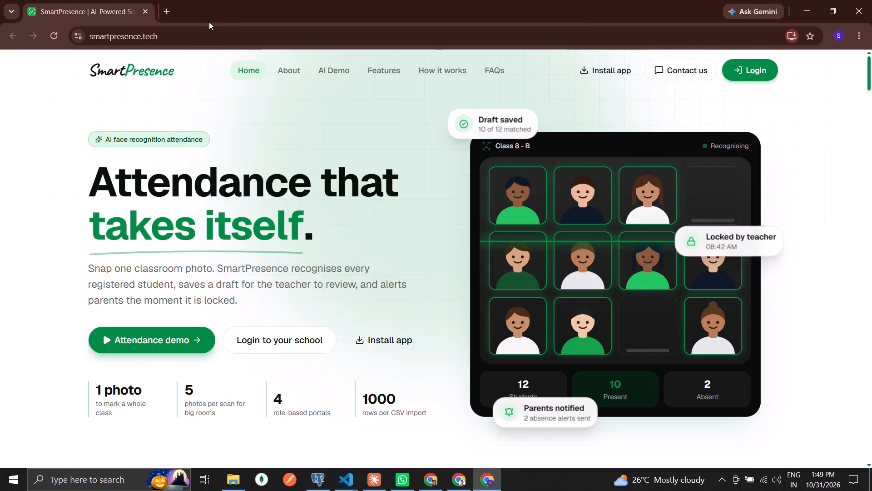